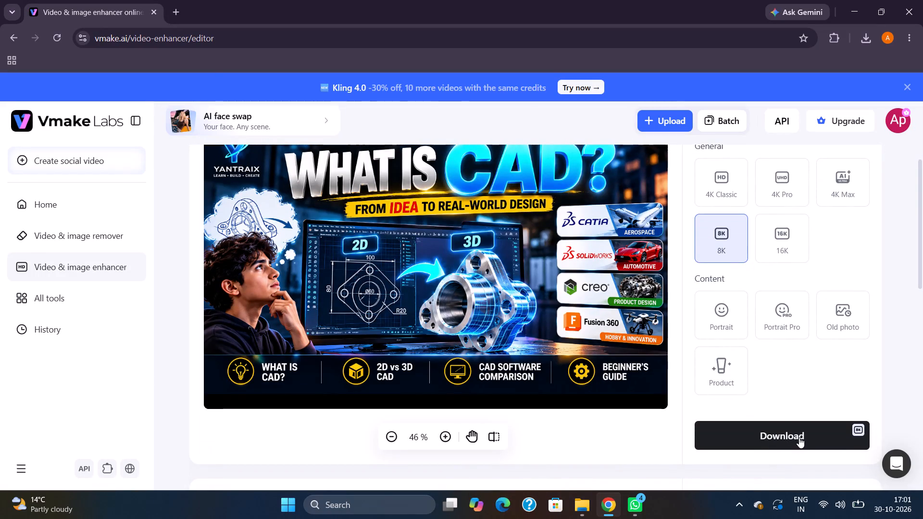
# Download the 8K-enhanced "What Is CAD?" thumbnail image.
pyautogui.click(799, 437)
pyautogui.moveTo(799, 437); pyautogui.dragTo(807, 396)
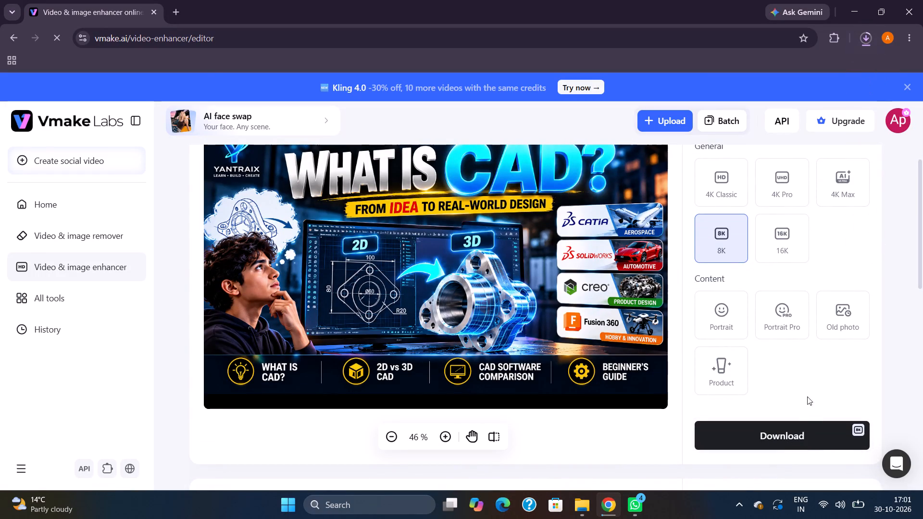
pyautogui.moveTo(807, 396); pyautogui.dragTo(834, 208)
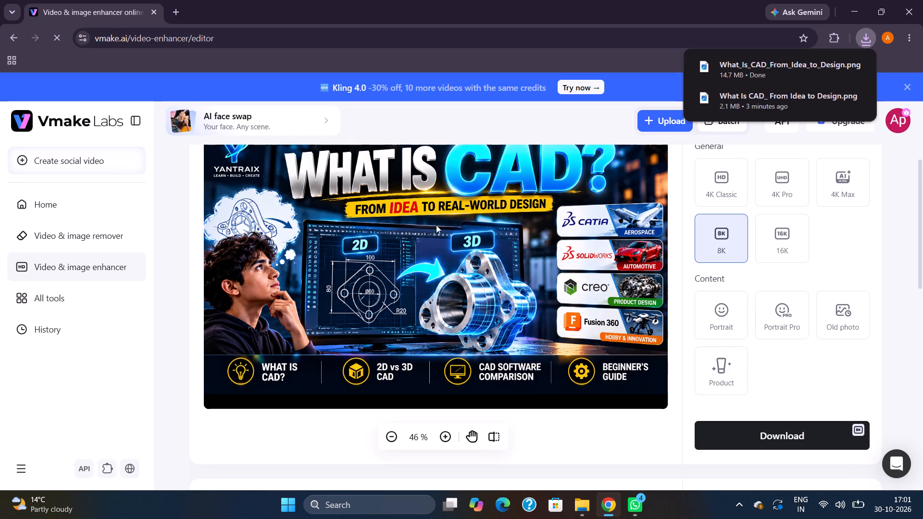
pyautogui.click(178, 11)
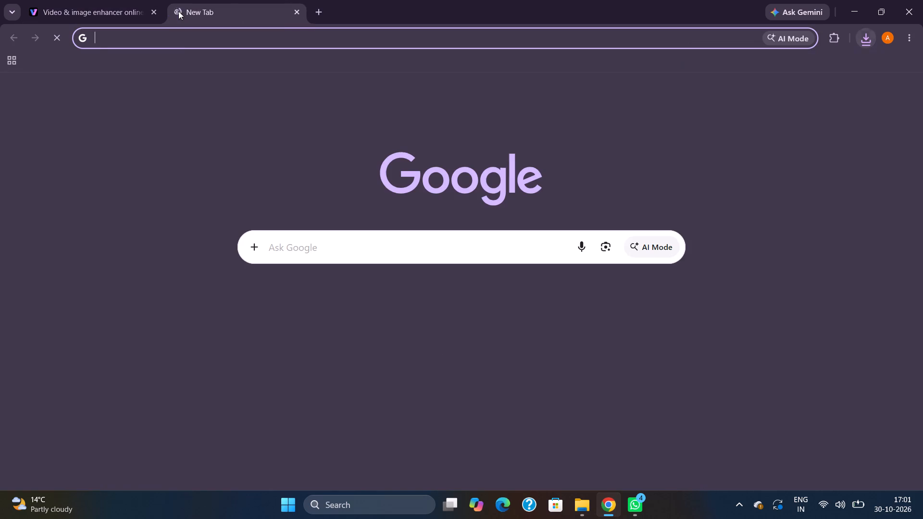
# In File Explorer's Downloads folder, delete the original image "What Is CAD_ From Idea to Design", keeping the enhanced version.
pyautogui.click(585, 502)
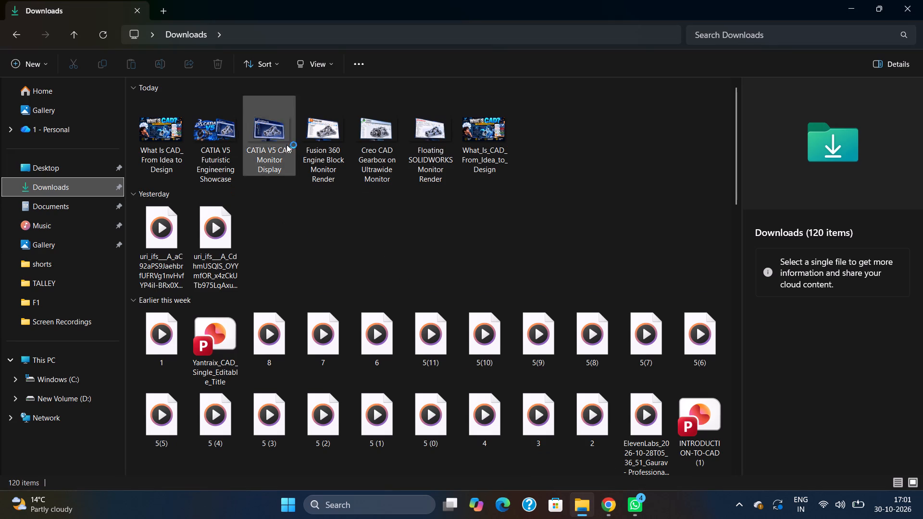
pyautogui.click(483, 152)
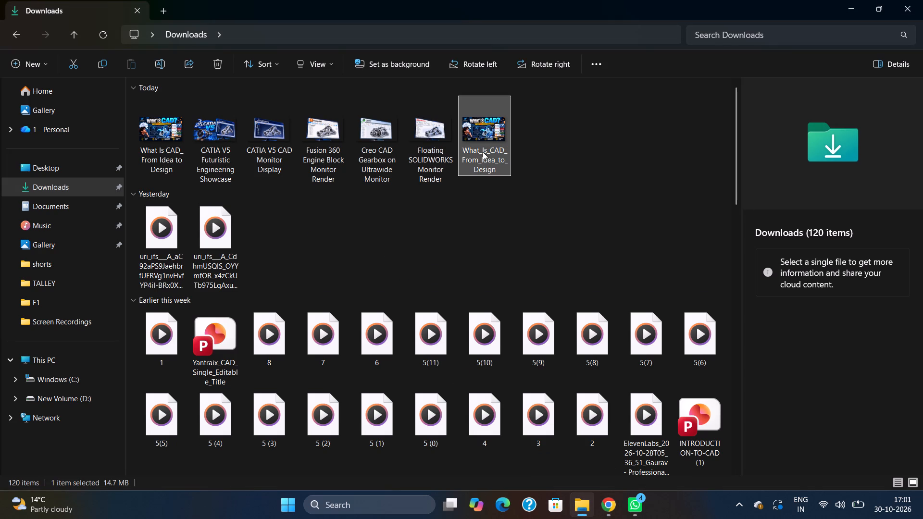
pyautogui.click(154, 136)
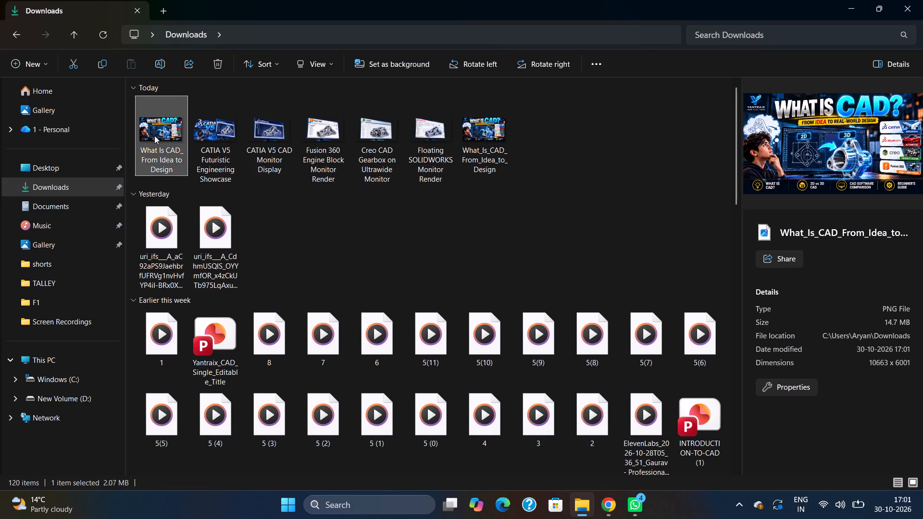
pyautogui.click(215, 62)
pyautogui.click(427, 111)
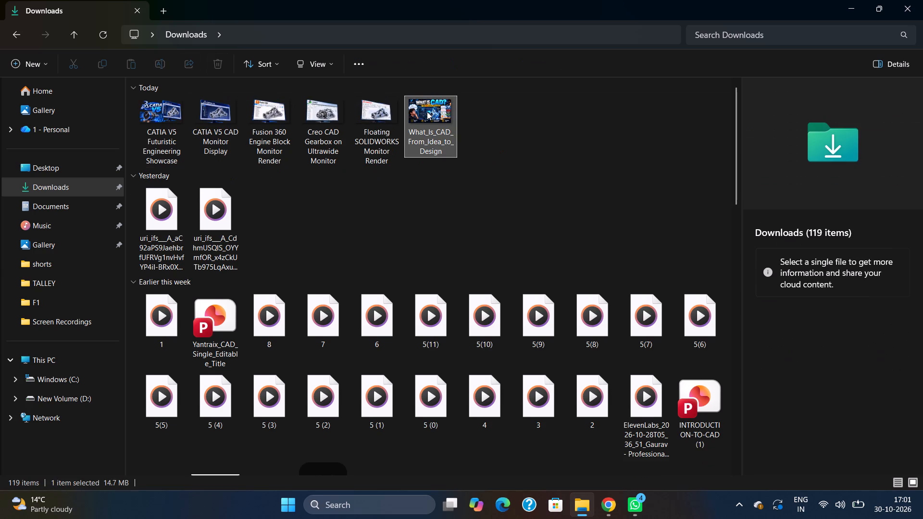
# Switch back to Chrome and close the Vmake enhancer page and the spare blank page, leaving one new page open.
pyautogui.click(602, 505)
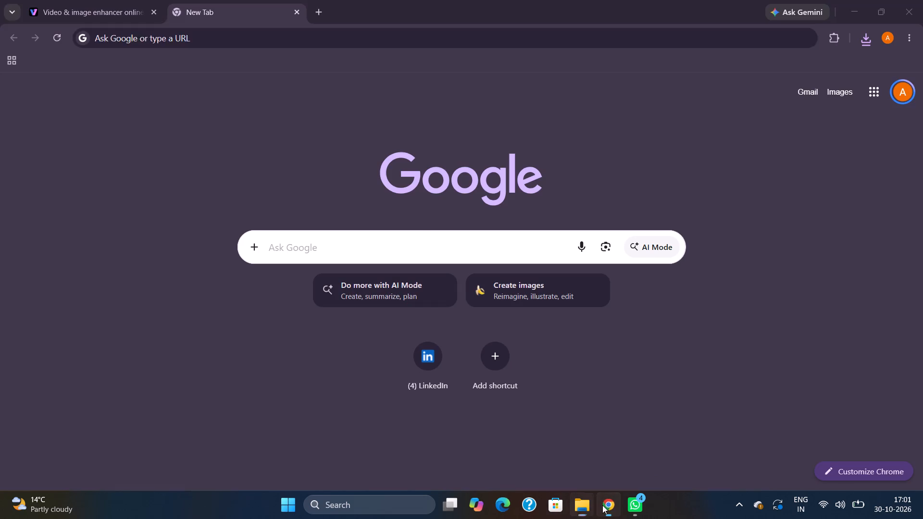
pyautogui.click(125, 3)
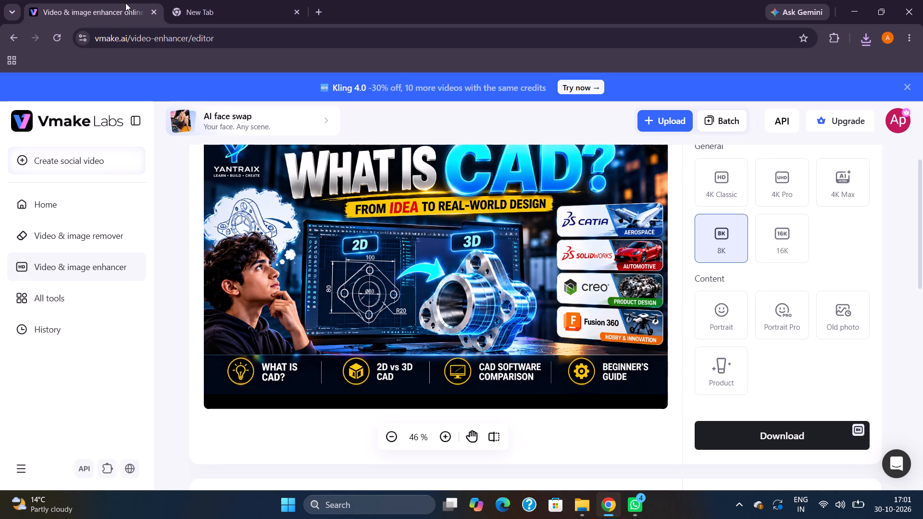
pyautogui.click(318, 9)
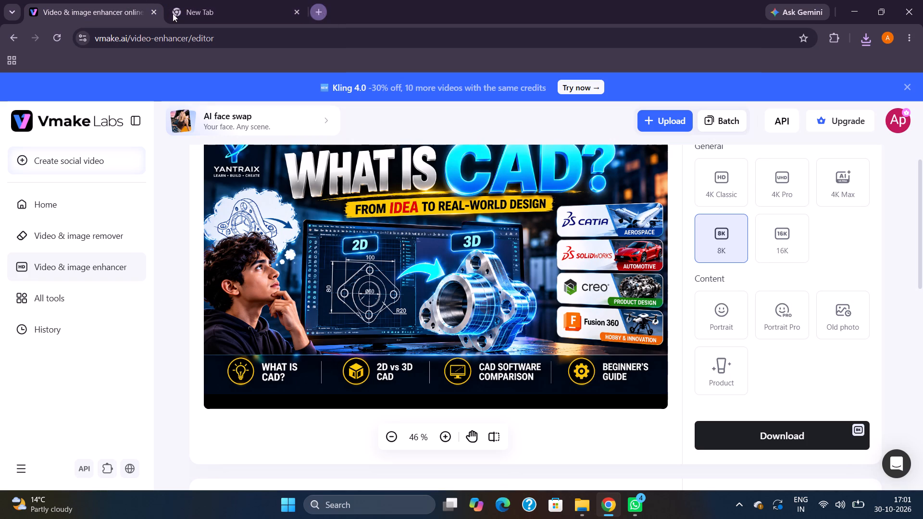
pyautogui.click(156, 11)
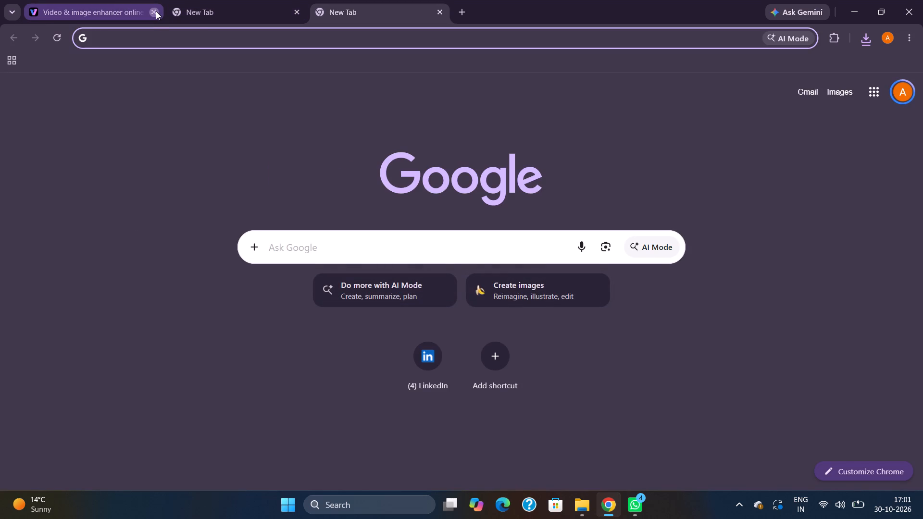
pyautogui.click(156, 11)
# Search Google for Canva, open the Canva India site and dismiss the Google sign-in prompt.
pyautogui.click(335, 254)
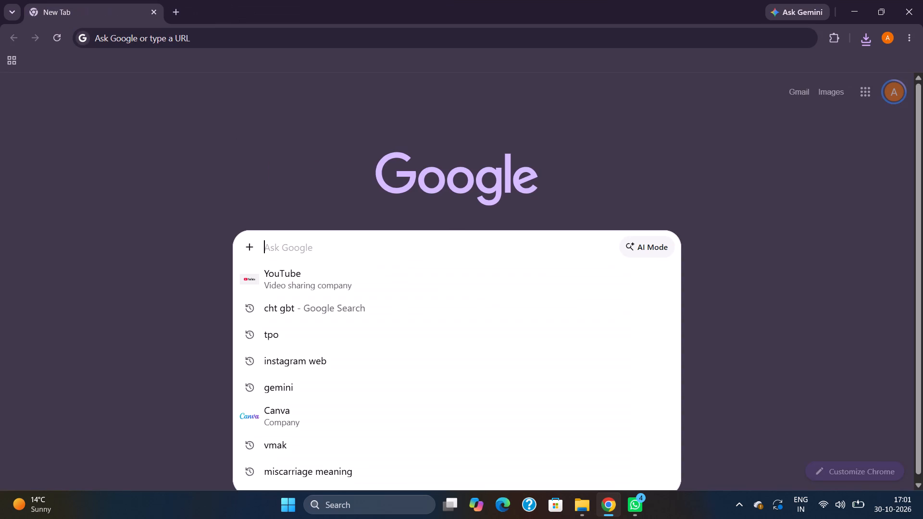
pyautogui.click(330, 412)
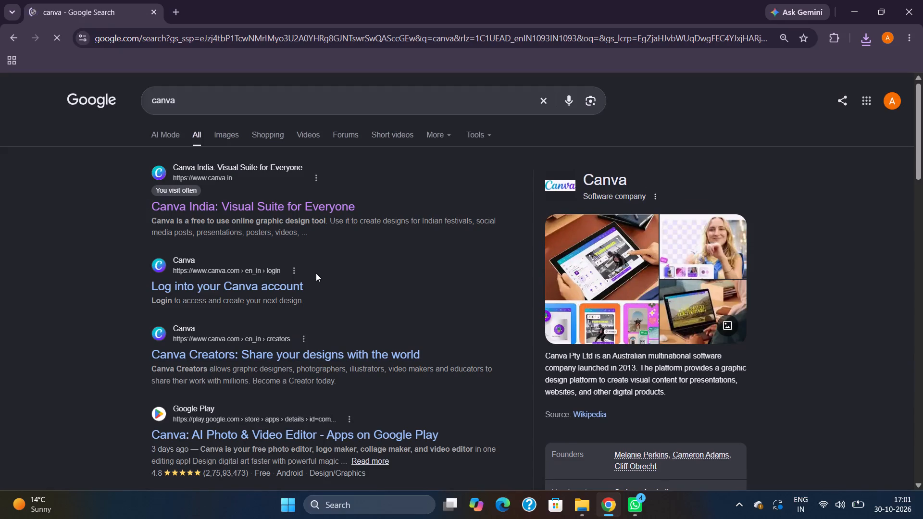
pyautogui.click(331, 211)
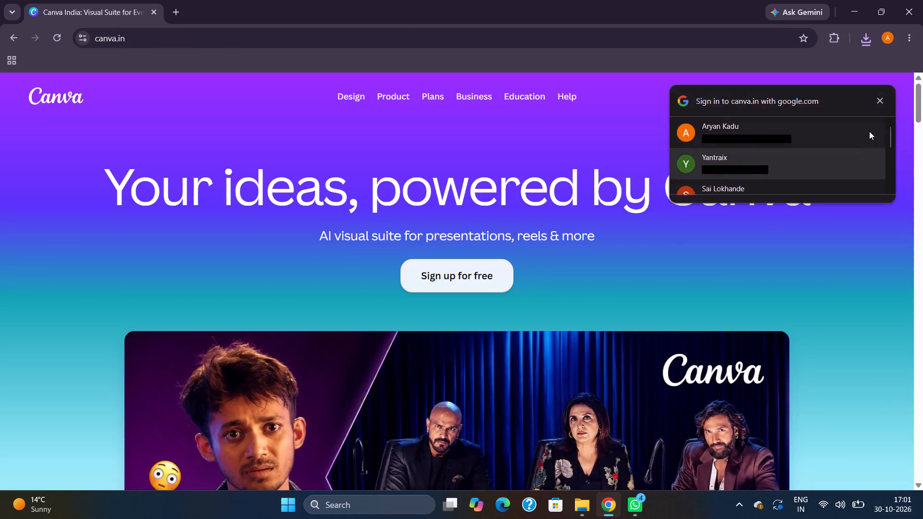
pyautogui.click(881, 101)
pyautogui.click(881, 101)
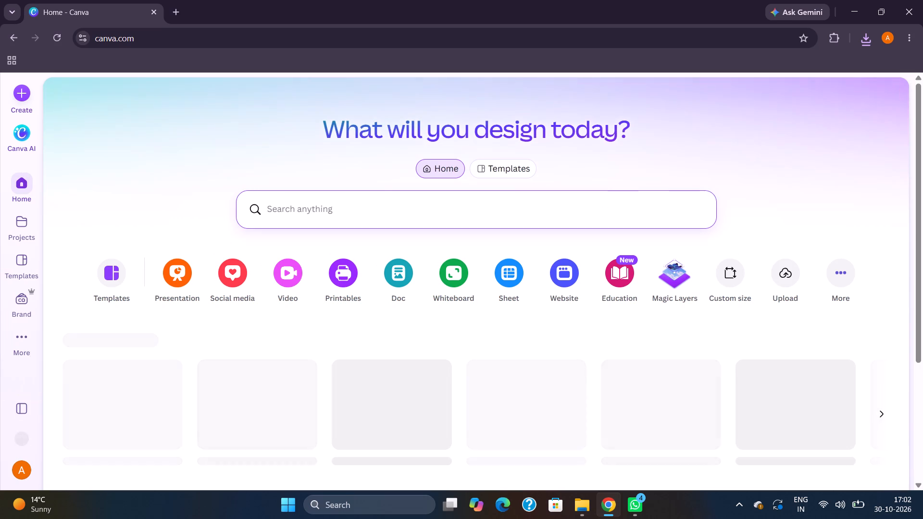
# Open the recent video design "Introduction to Computer-Aided Design" for editing.
pyautogui.scroll(-2, 388, 259)
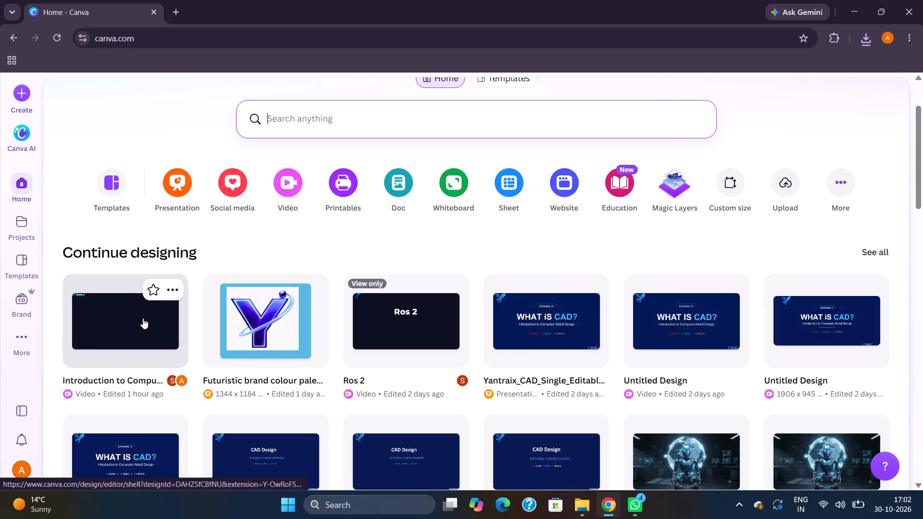
pyautogui.click(143, 318)
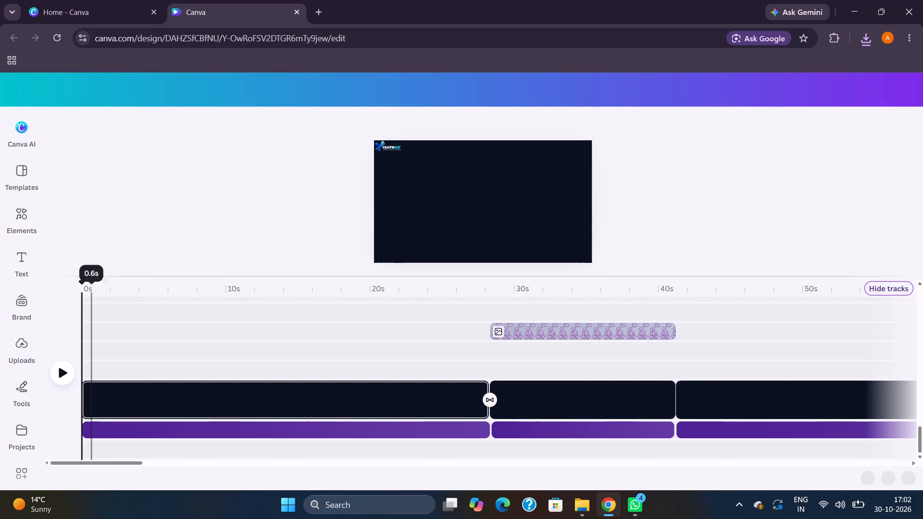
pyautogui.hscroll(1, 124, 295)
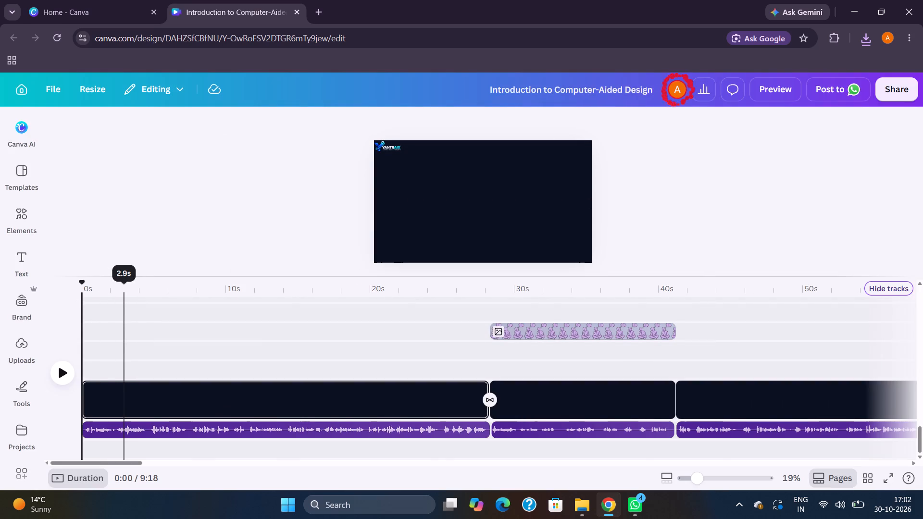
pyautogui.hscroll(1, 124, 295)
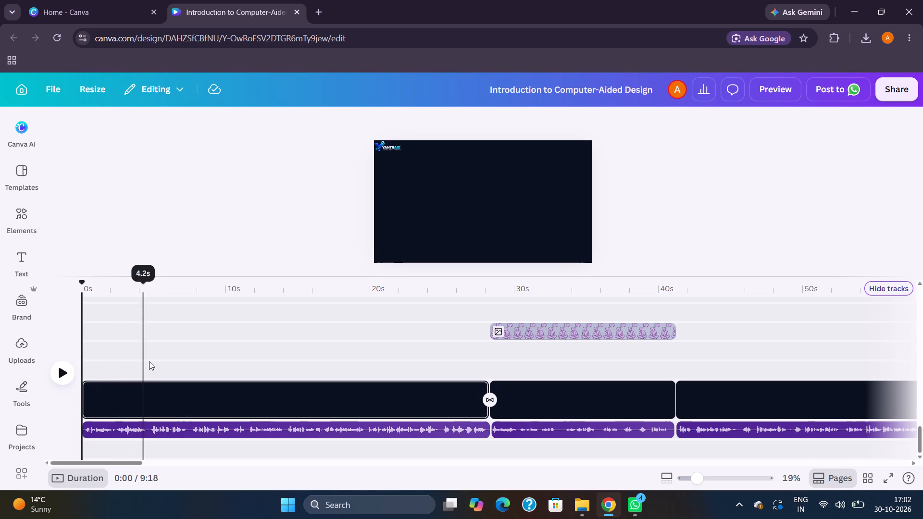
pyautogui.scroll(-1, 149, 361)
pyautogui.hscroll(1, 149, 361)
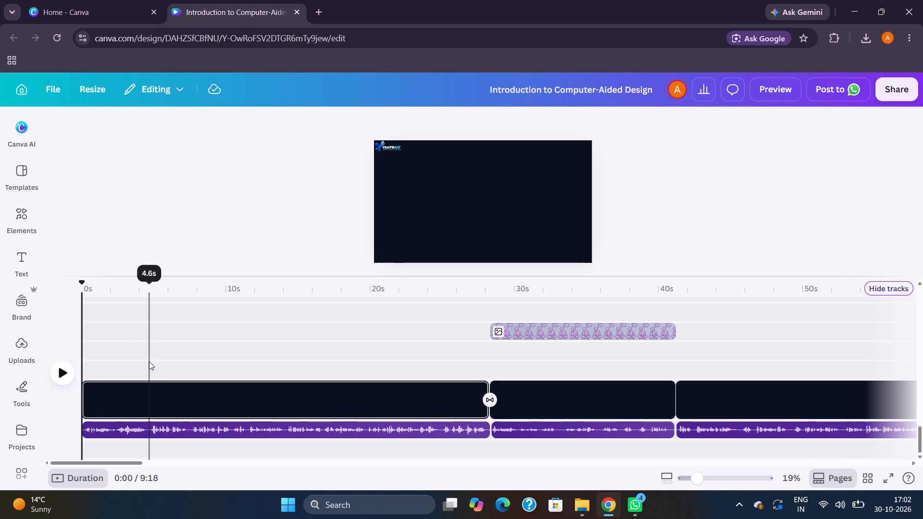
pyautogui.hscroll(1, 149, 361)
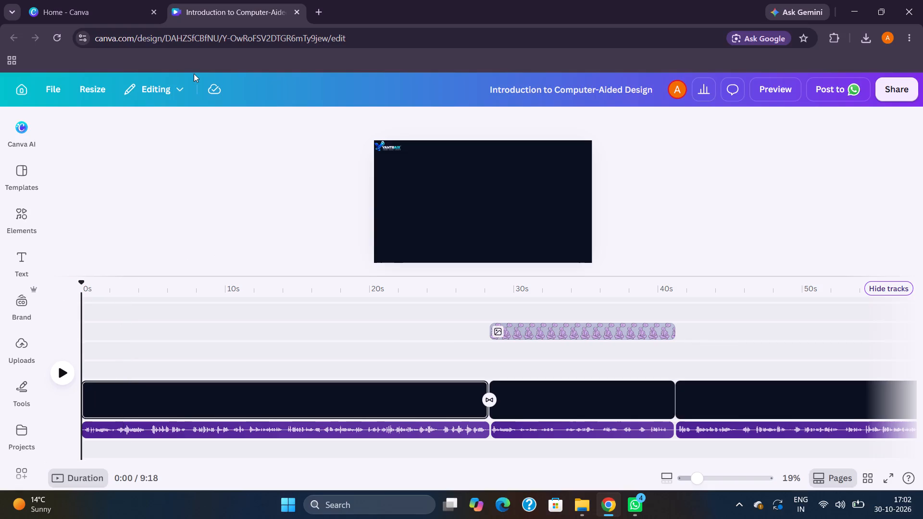
# Search Google in a new browser page for "how to add thumbnail in canva video" and expand the AI Overview.
pyautogui.click(322, 4)
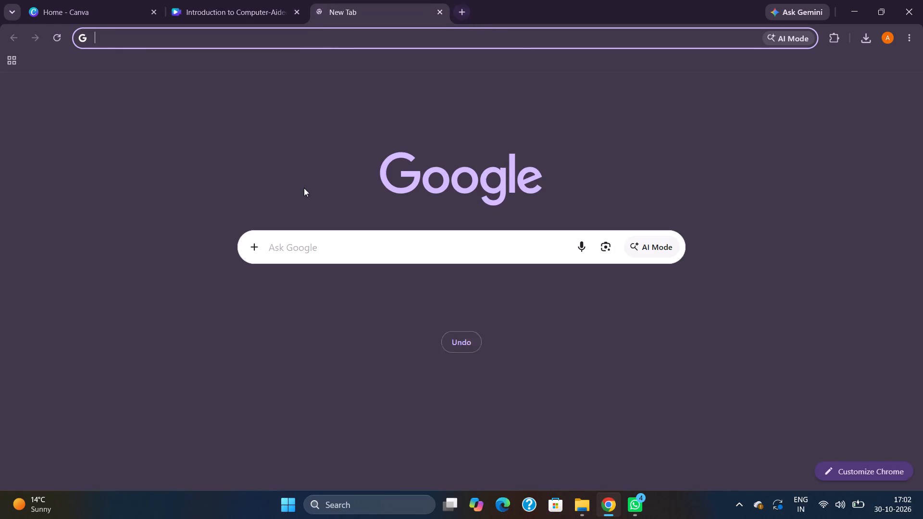
pyautogui.click(304, 239)
pyautogui.write('how to add thumbn')
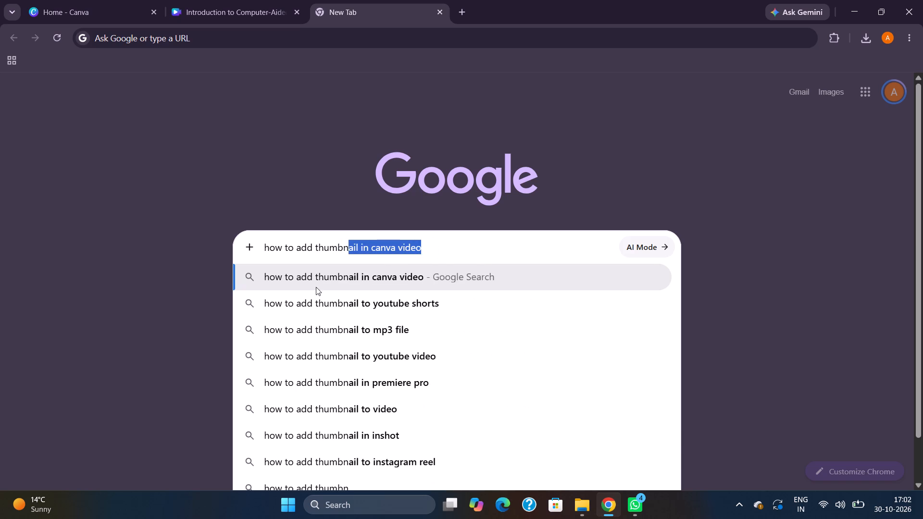
pyautogui.click(336, 279)
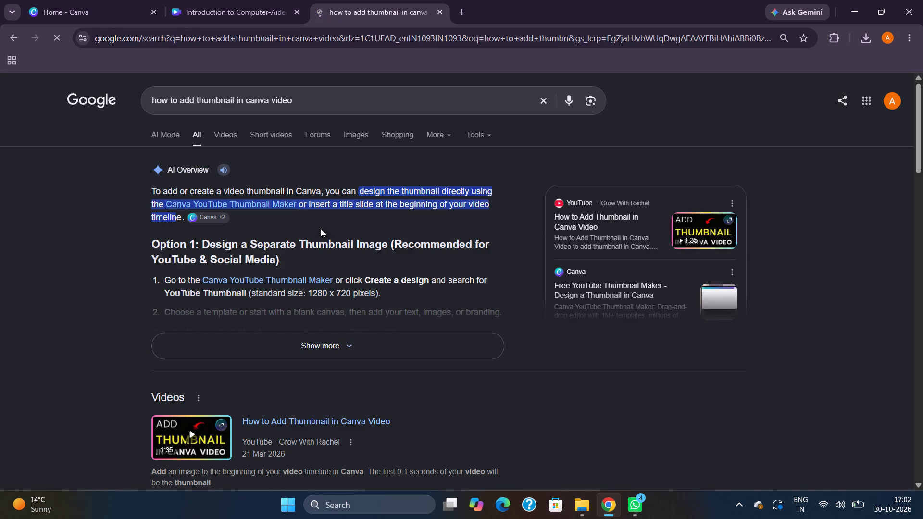
pyautogui.click(304, 345)
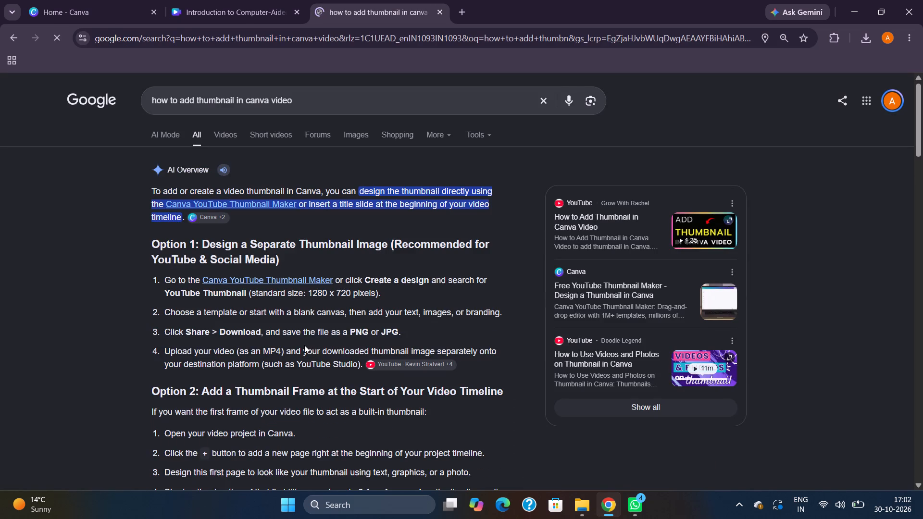
# Return to the "Introduction to Computer-Aided Design" video and open the YouTube publishing app from its sharing options.
pyautogui.scroll(-1, 304, 345)
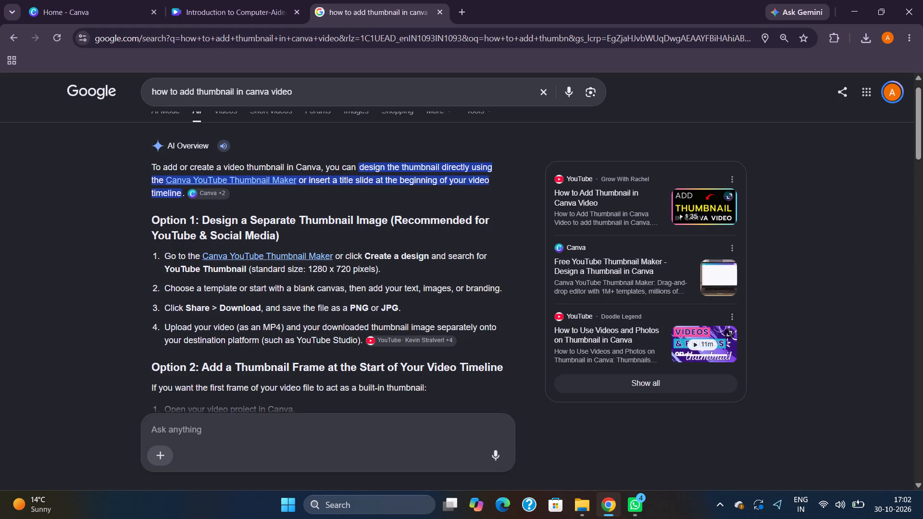
pyautogui.click(219, 15)
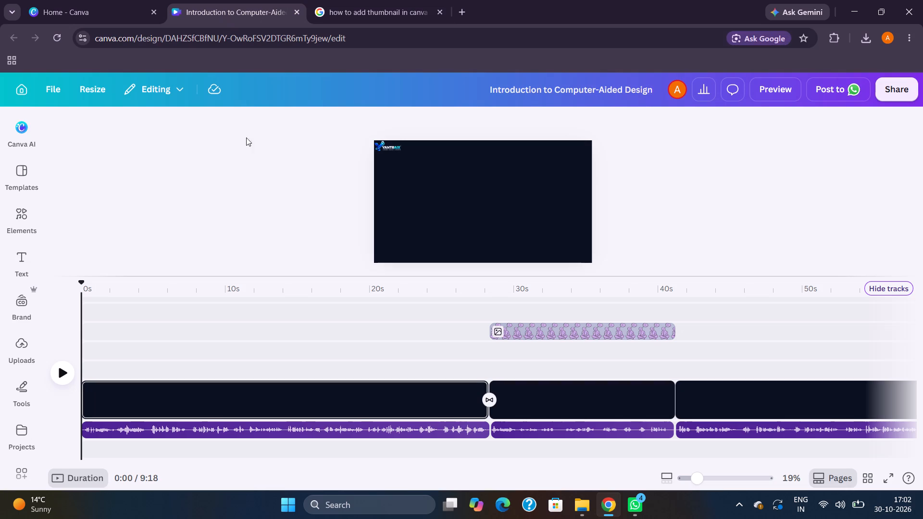
pyautogui.scroll(-1, 284, 200)
pyautogui.click(896, 86)
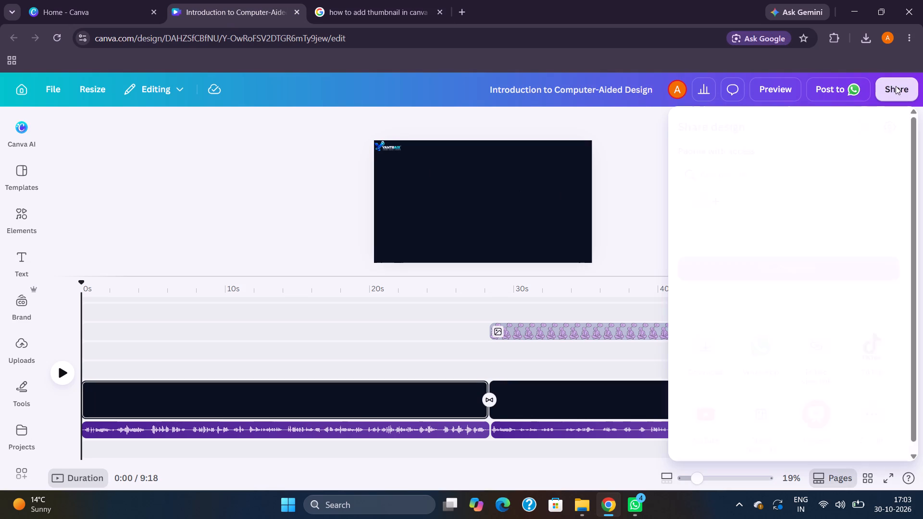
pyautogui.scroll(-2, 726, 237)
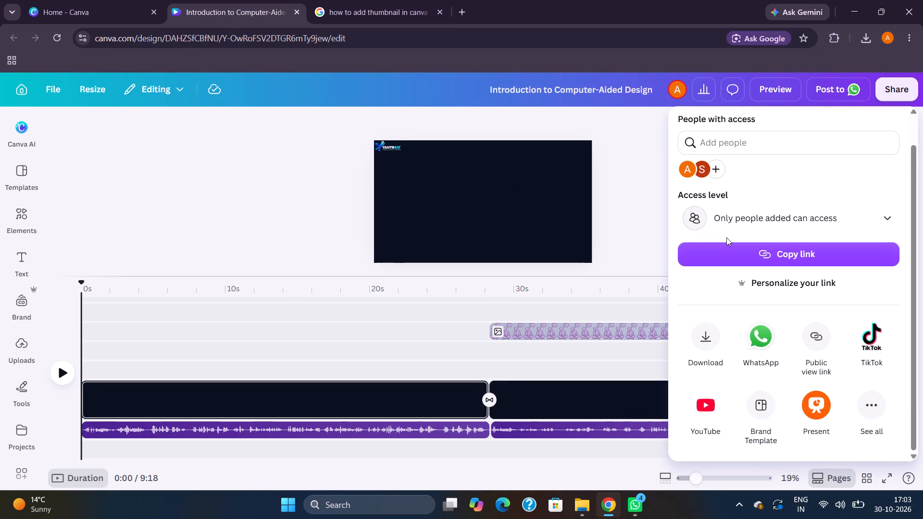
pyautogui.scroll(-1, 726, 237)
pyautogui.click(706, 422)
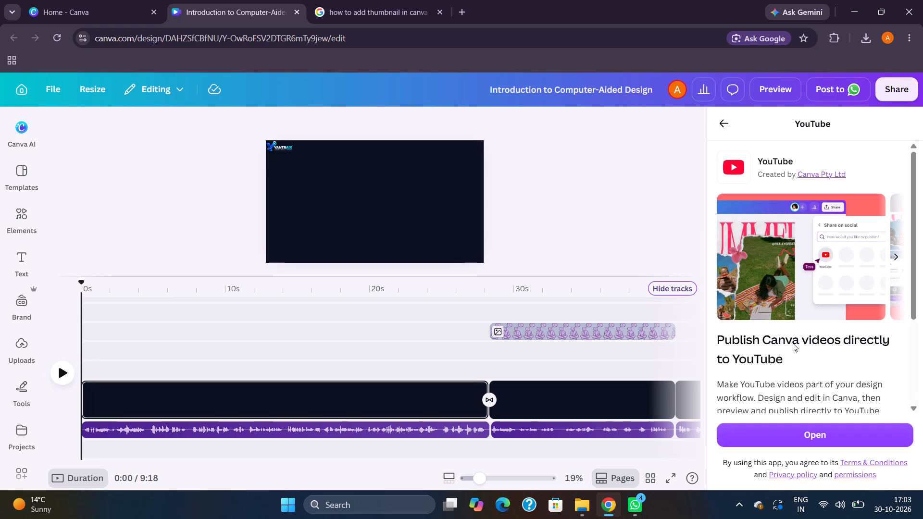
pyautogui.scroll(-4, 793, 343)
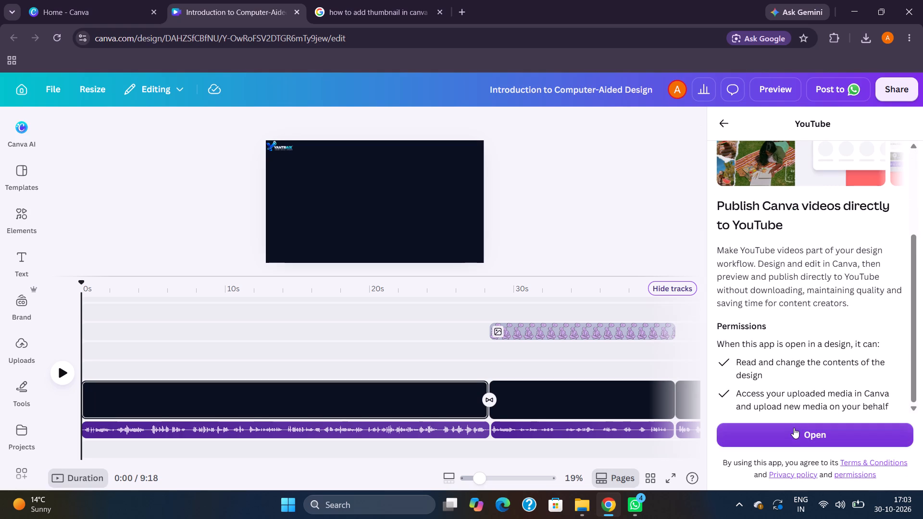
pyautogui.click(794, 428)
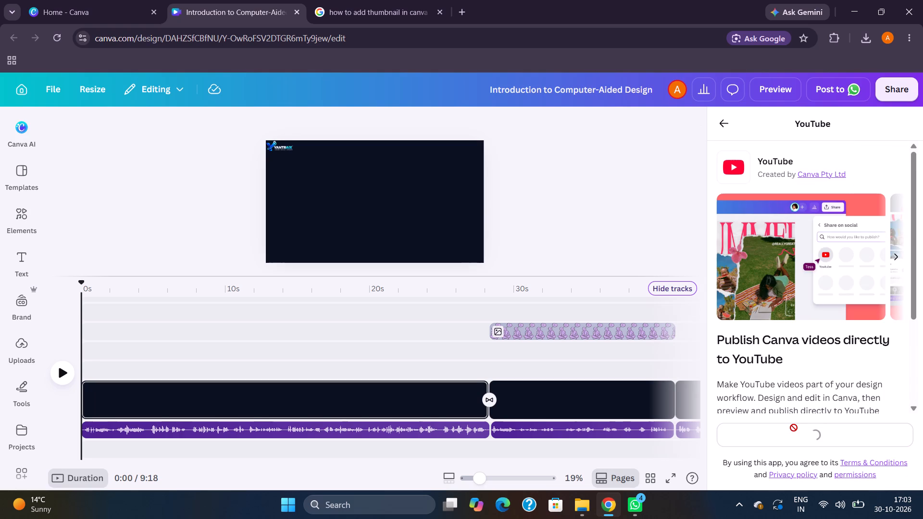
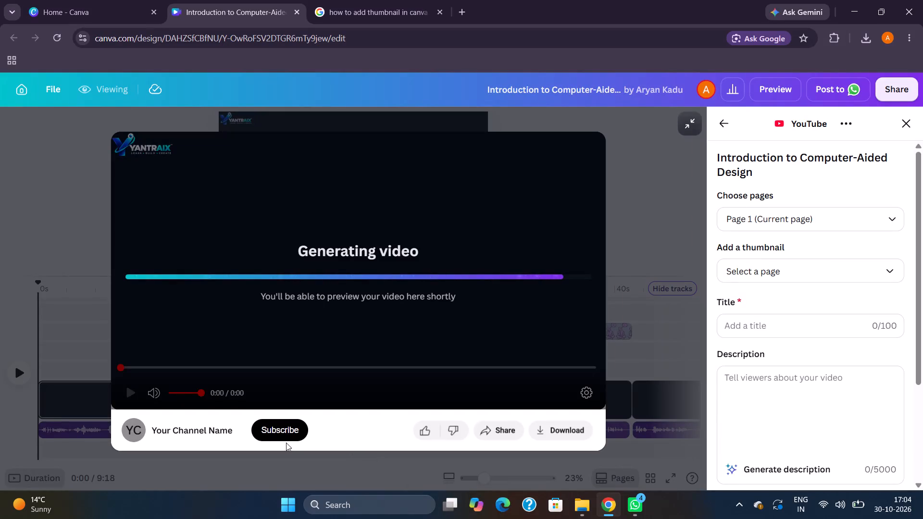
# Examine the YouTube publishing preview, its app options, page choice and video settings for a way to add a thumbnail.
pyautogui.click(195, 430)
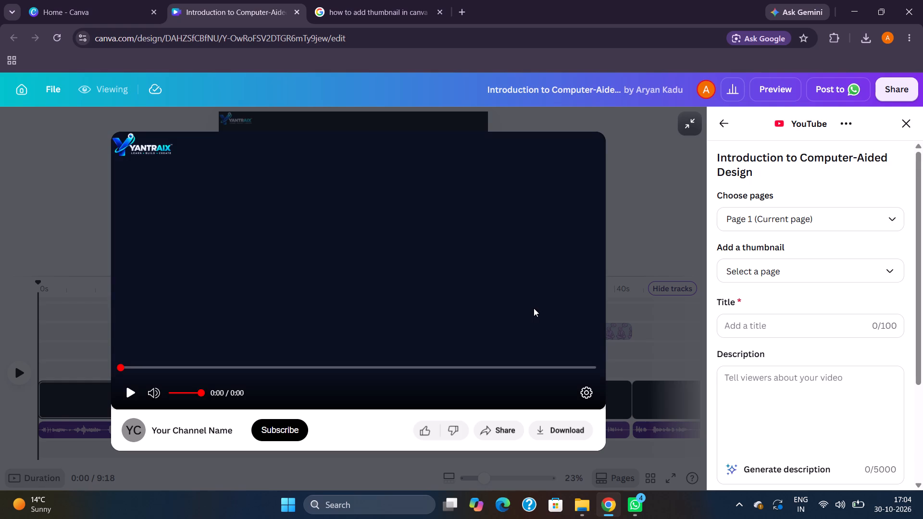
pyautogui.click(132, 433)
pyautogui.click(175, 432)
pyautogui.click(131, 433)
pyautogui.click(131, 433)
pyautogui.click(497, 433)
pyautogui.scroll(-3, 798, 397)
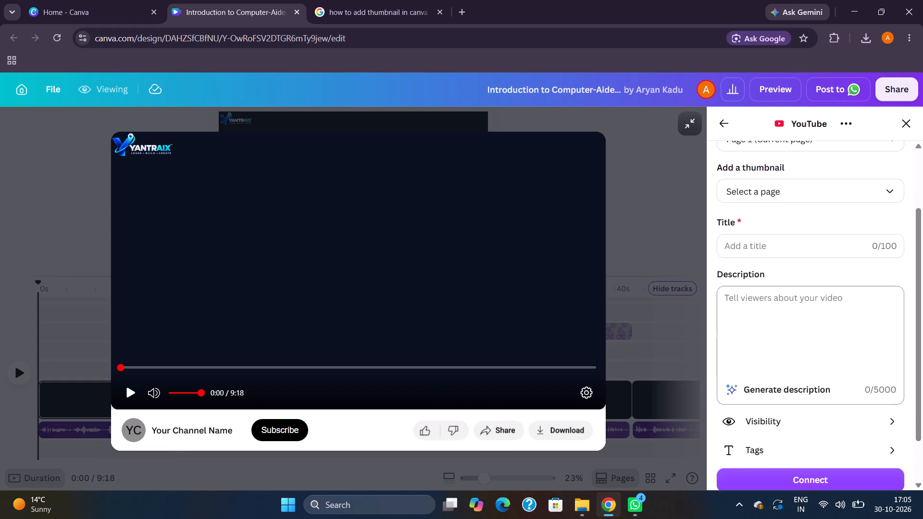
pyautogui.scroll(-4, 798, 397)
pyautogui.scroll(5, 798, 397)
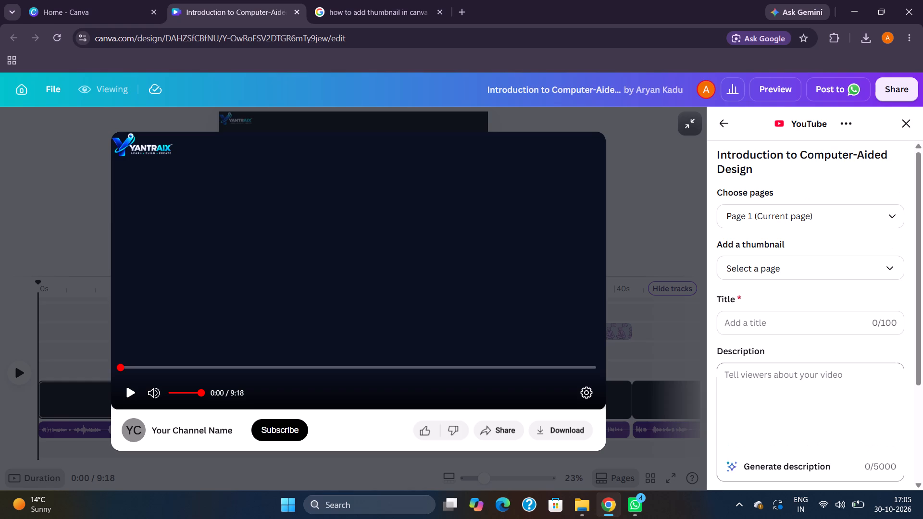
pyautogui.scroll(1, 798, 397)
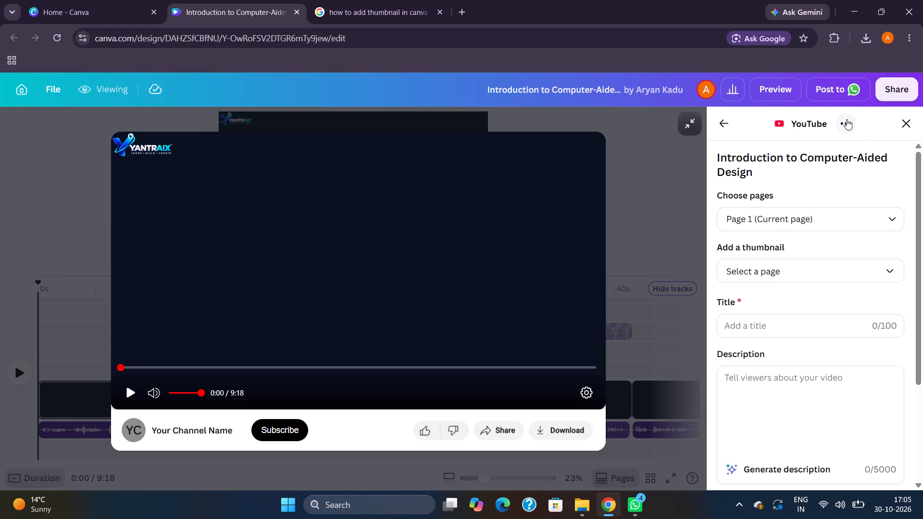
pyautogui.click(847, 119)
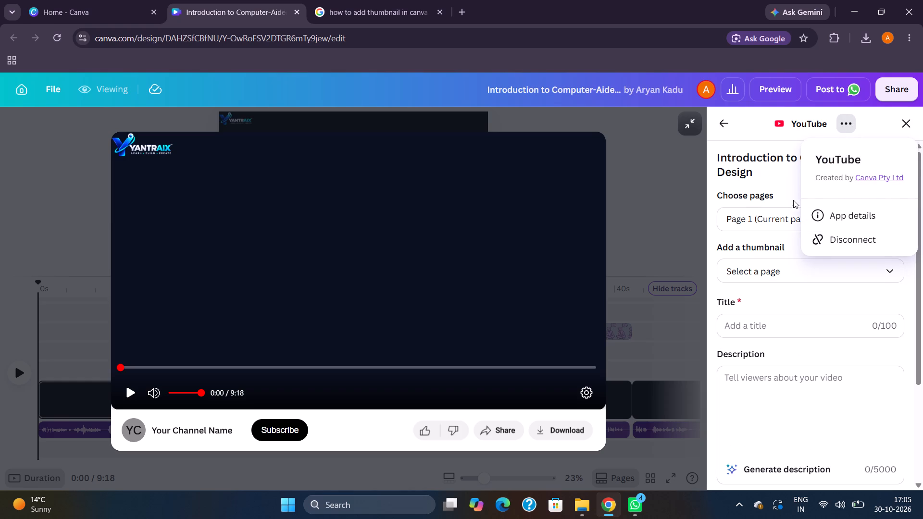
pyautogui.click(763, 223)
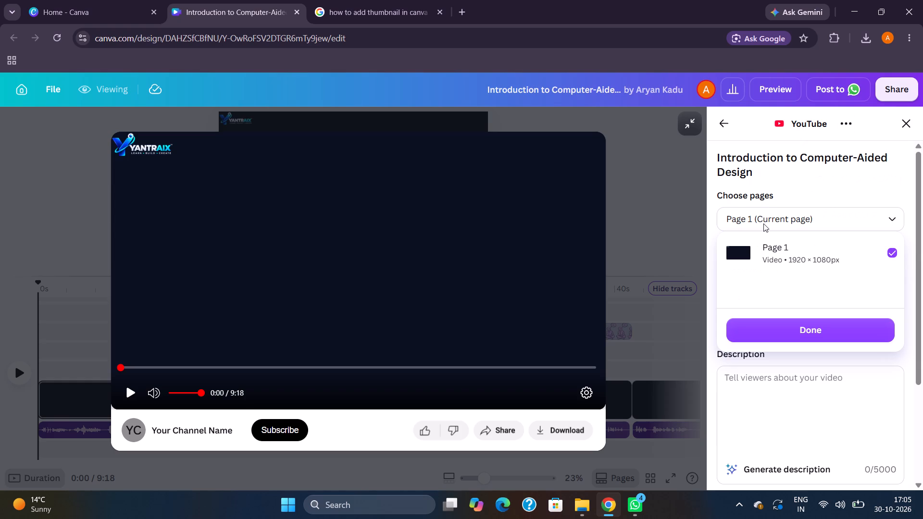
pyautogui.click(837, 327)
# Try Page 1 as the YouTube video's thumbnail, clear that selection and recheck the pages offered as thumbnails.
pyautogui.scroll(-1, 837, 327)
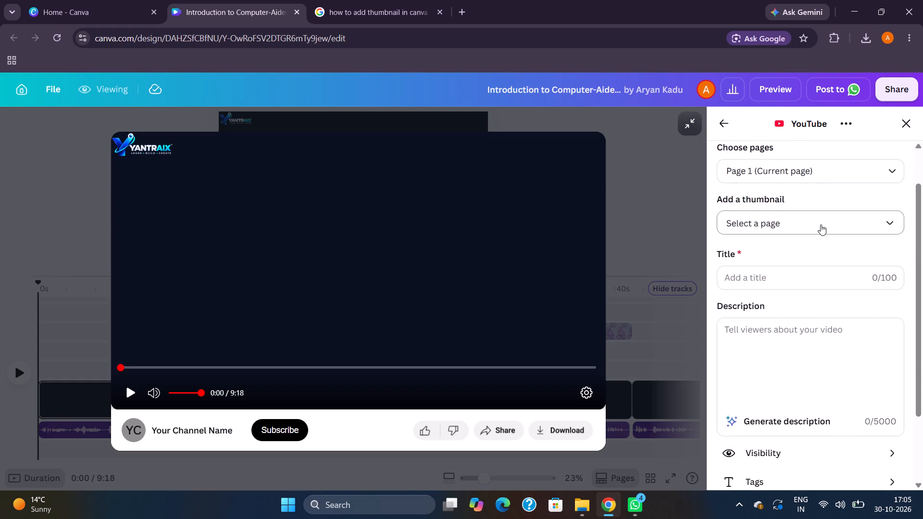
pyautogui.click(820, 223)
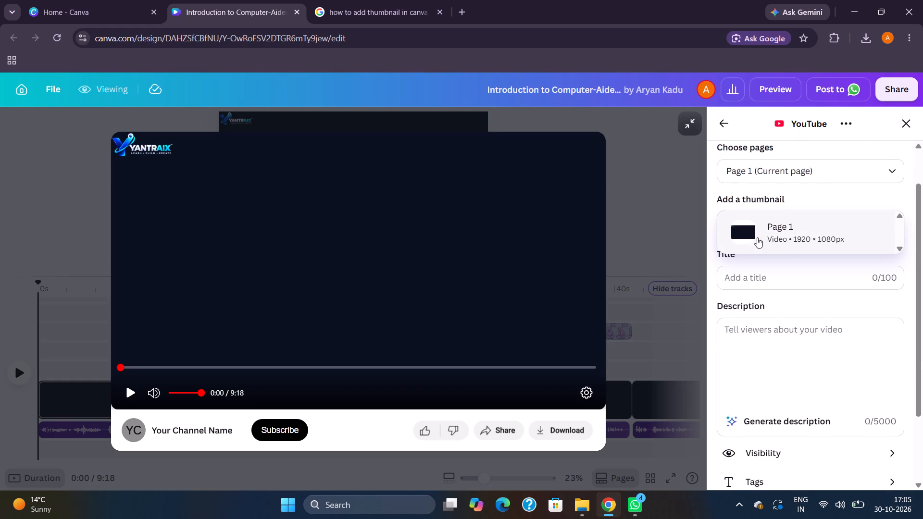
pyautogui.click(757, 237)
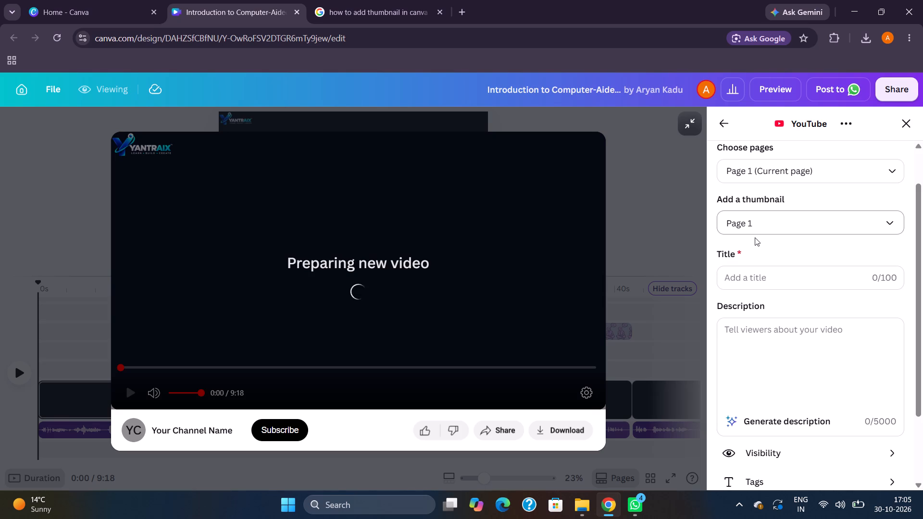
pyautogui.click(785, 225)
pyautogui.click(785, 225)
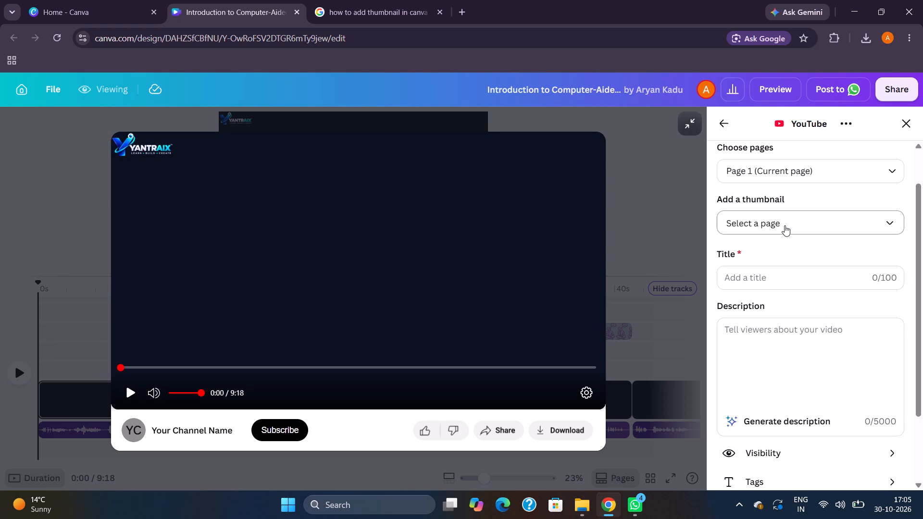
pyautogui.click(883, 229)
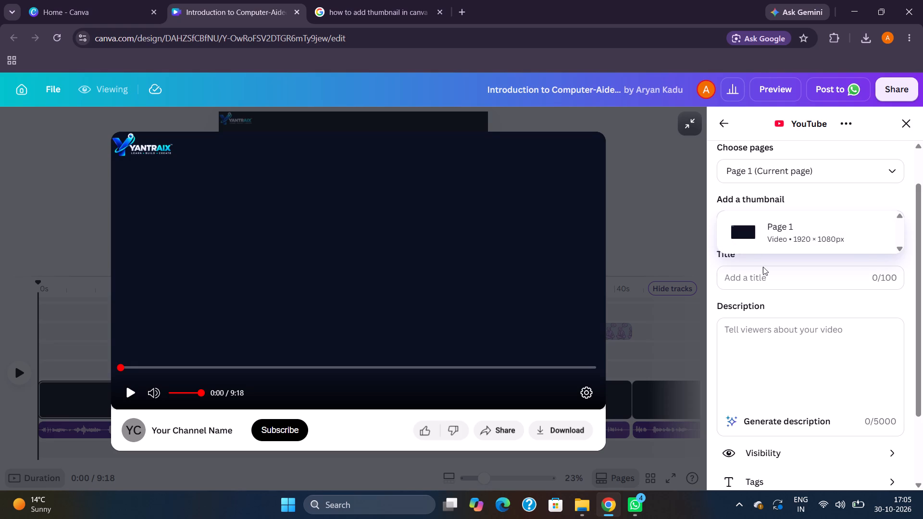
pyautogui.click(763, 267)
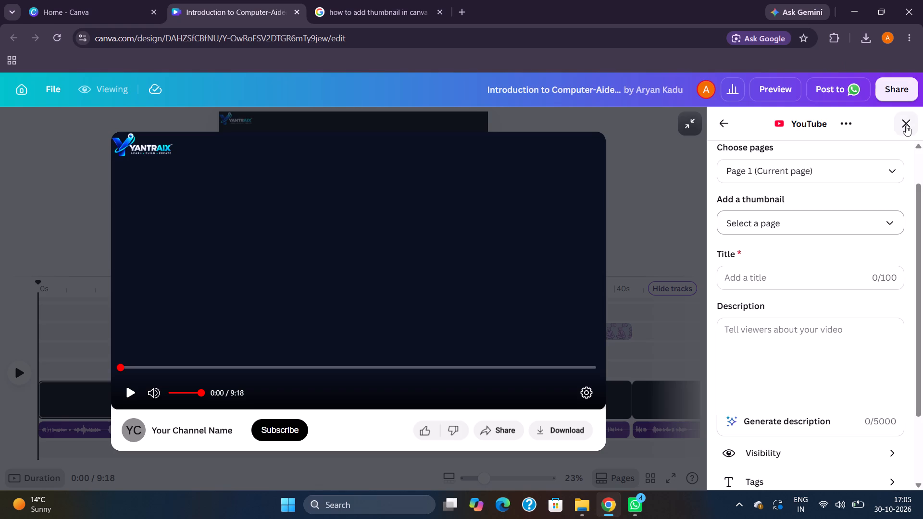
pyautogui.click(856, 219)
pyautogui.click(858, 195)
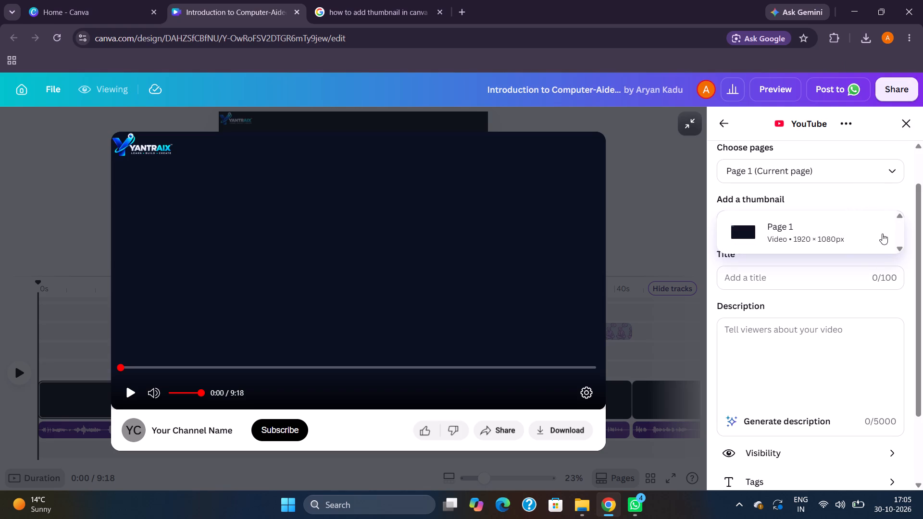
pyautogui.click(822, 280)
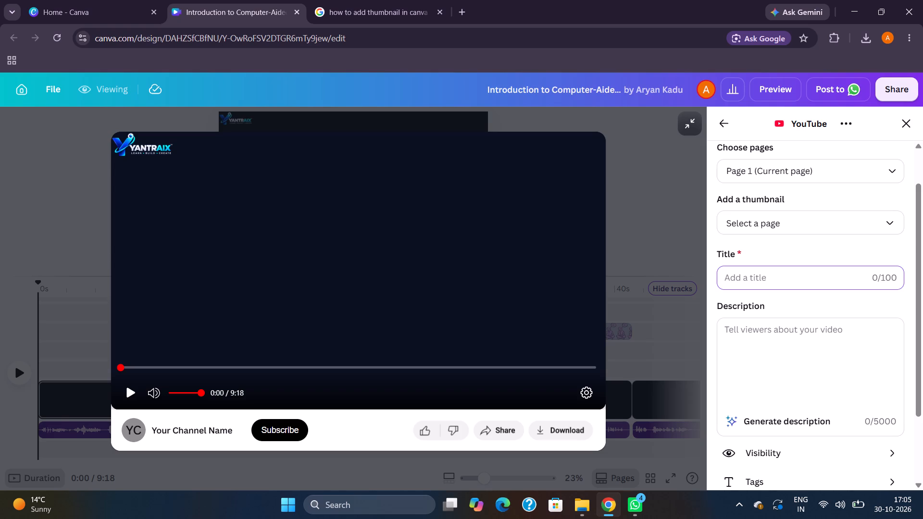
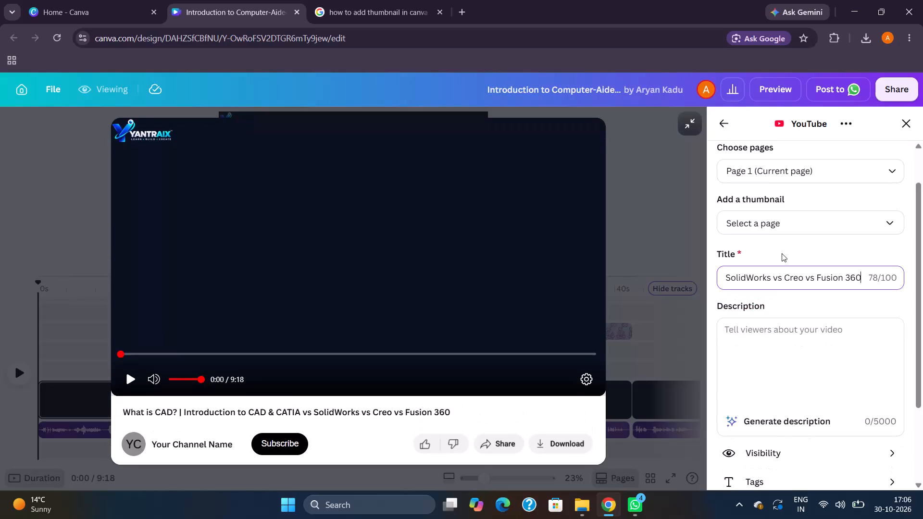
# Activate the YouTube video's description field and switch to File Explorer's Downloads folder containing the What_Is_CAD_From_Idea_to_Design image.
pyautogui.click(811, 342)
pyautogui.click(578, 508)
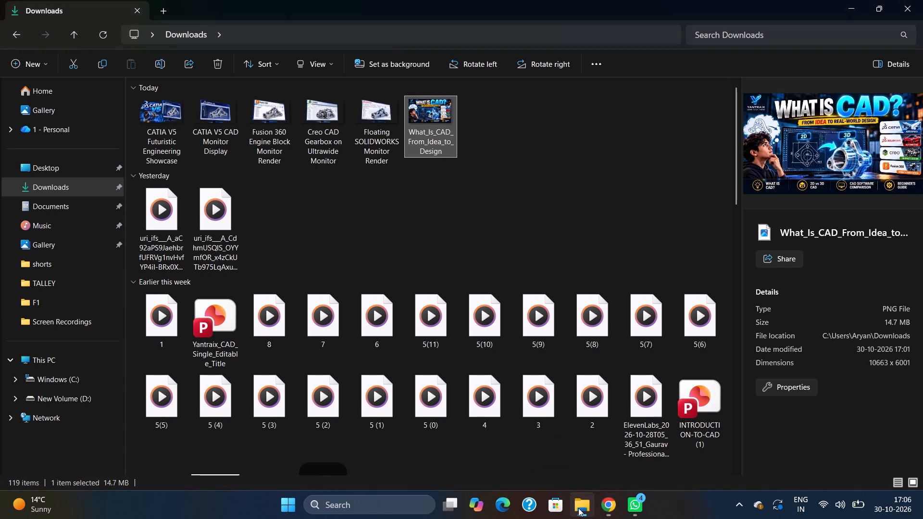
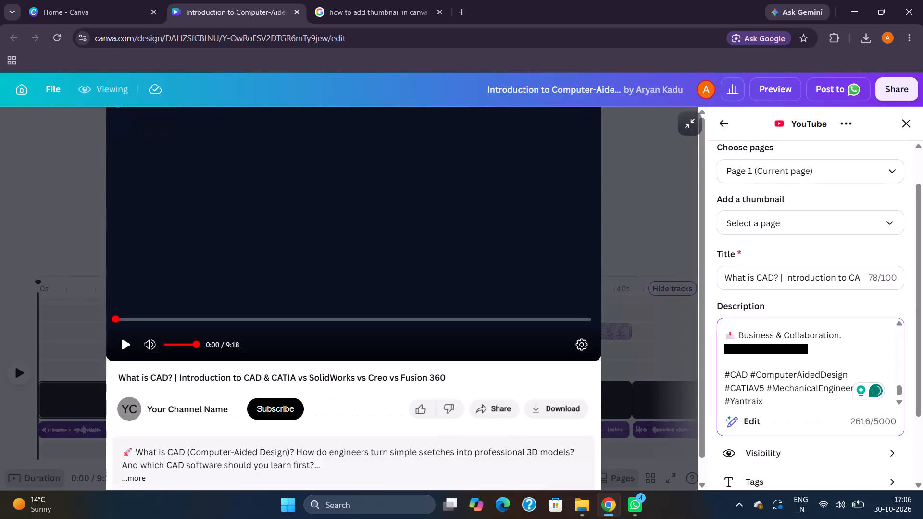
# Set the YouTube video's visibility to Public so that everyone can watch it.
pyautogui.scroll(-1, 744, 362)
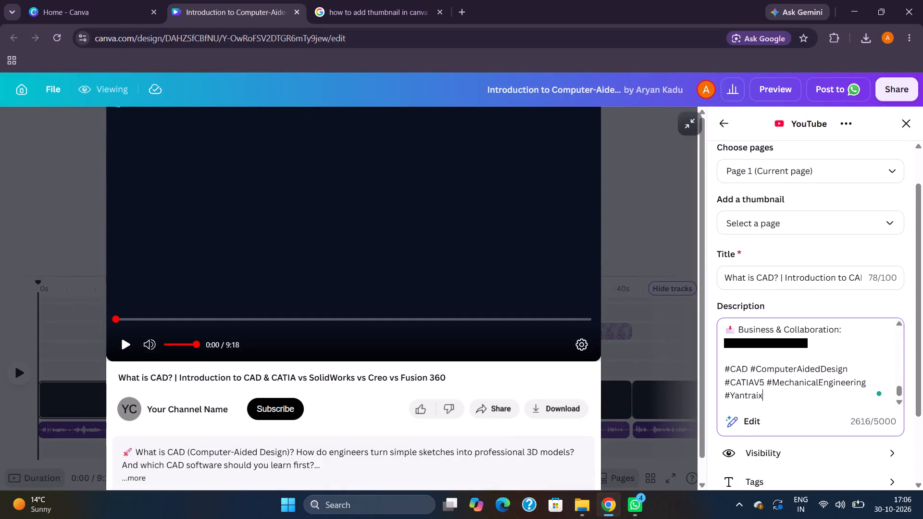
pyautogui.scroll(-4, 744, 362)
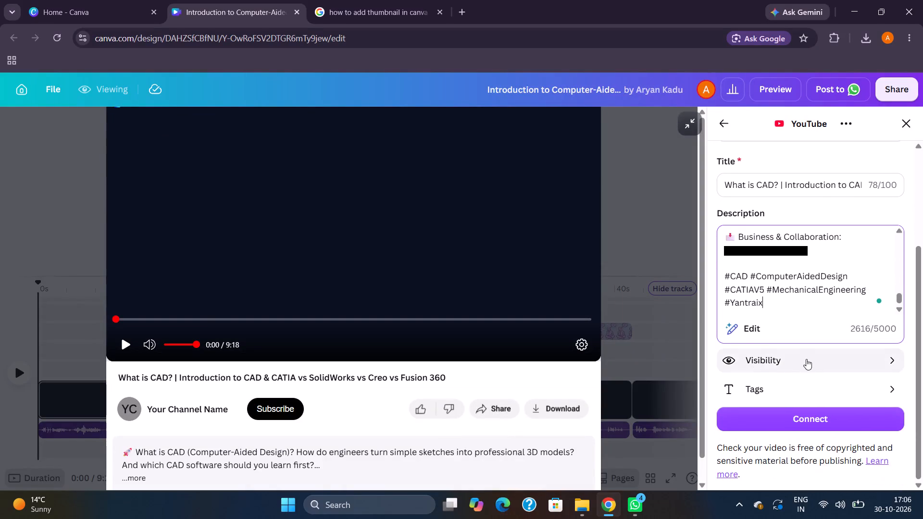
pyautogui.click(810, 359)
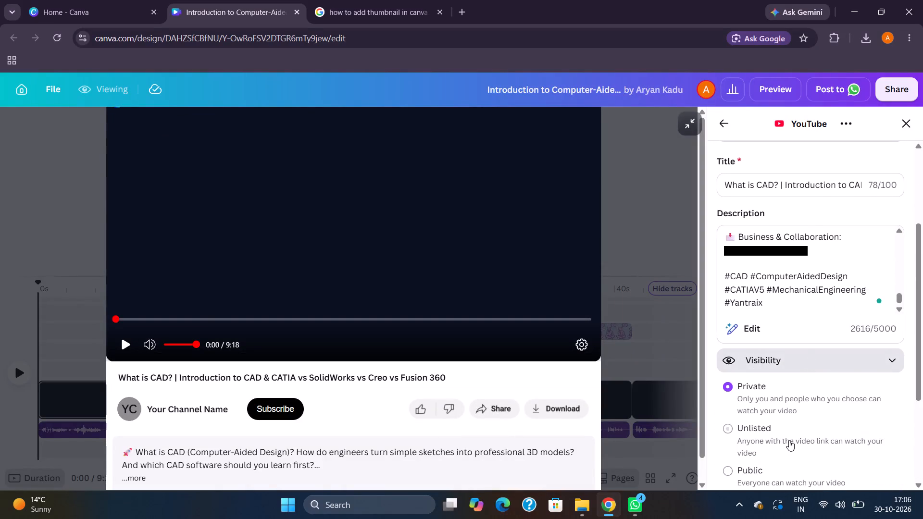
pyautogui.scroll(-2, 789, 440)
pyautogui.click(776, 336)
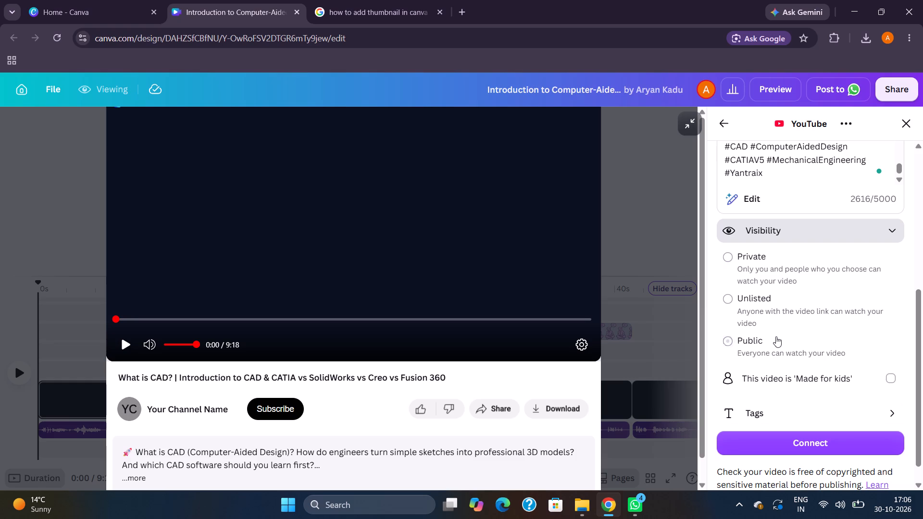
# Expand the YouTube video's Tags section to show its Add tags field.
pyautogui.scroll(-2, 776, 336)
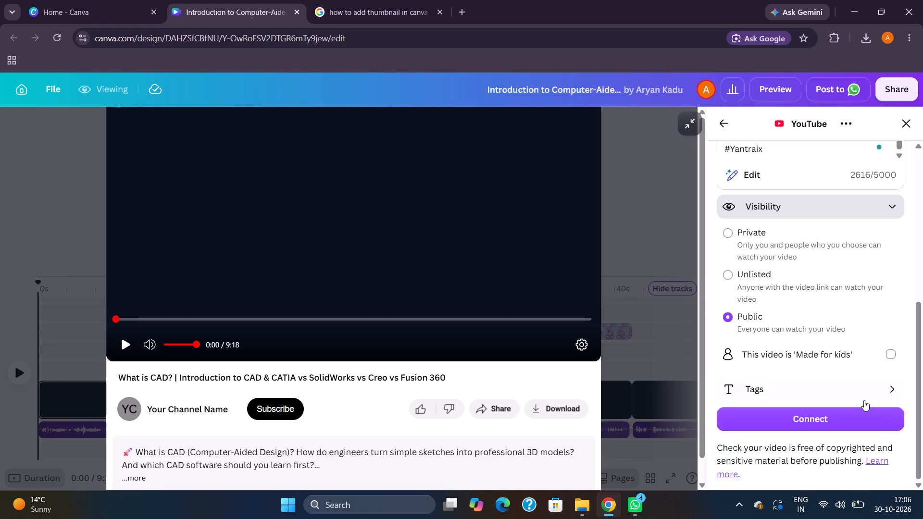
pyautogui.click(867, 391)
pyautogui.scroll(-3, 867, 391)
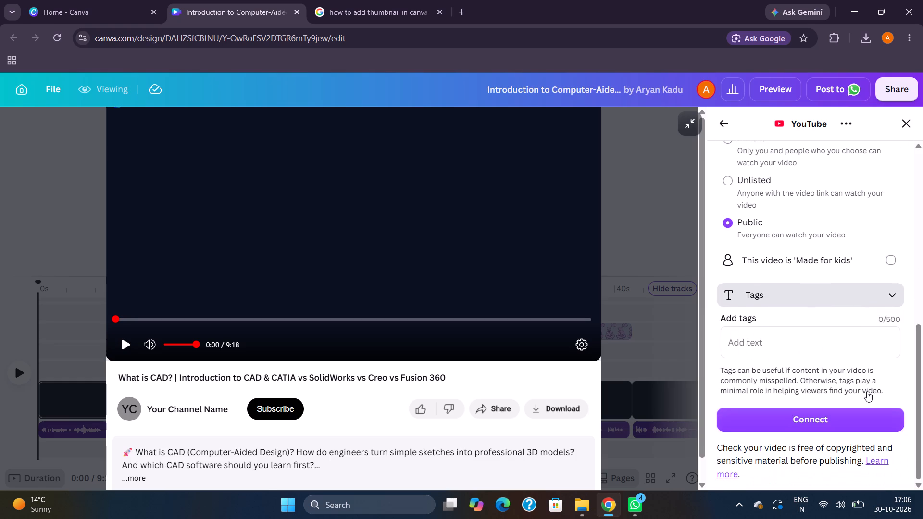
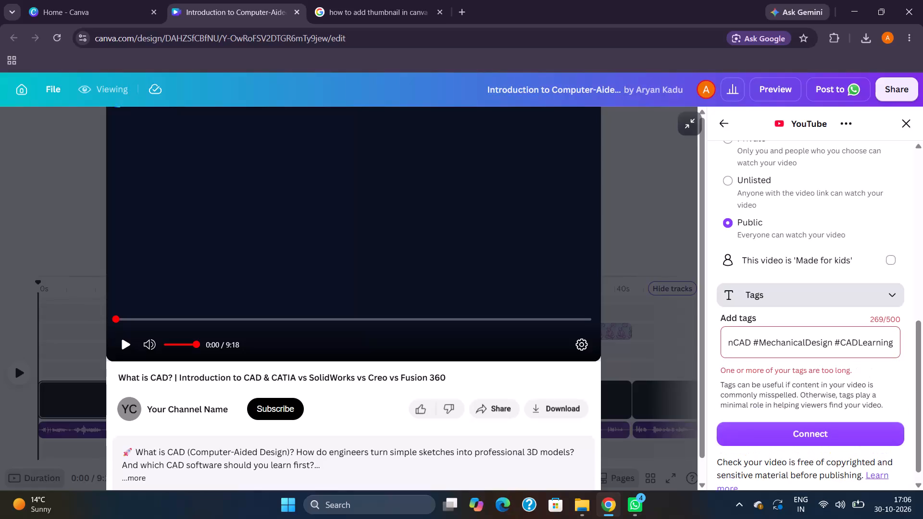
# Read back through the hashtags entered in the Add tags field to the start of the list.
pyautogui.hscroll(2, 750, 346)
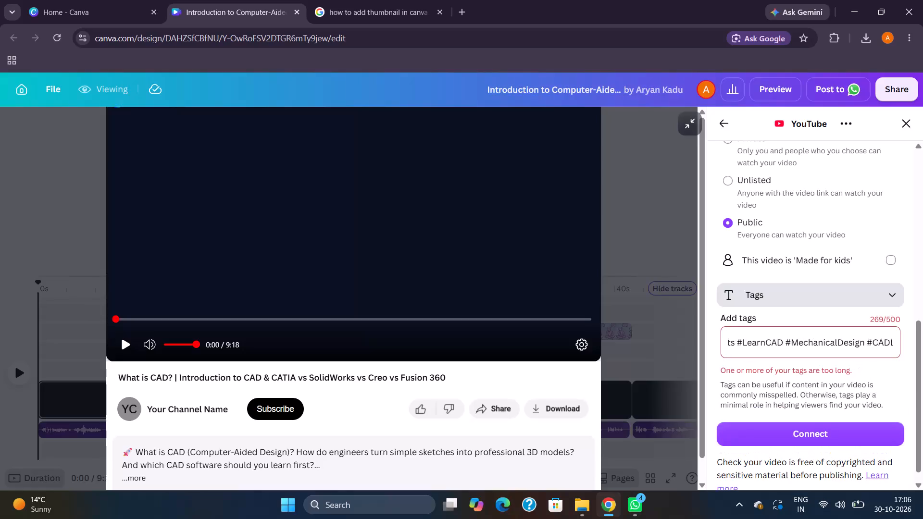
pyautogui.hscroll(8, 750, 346)
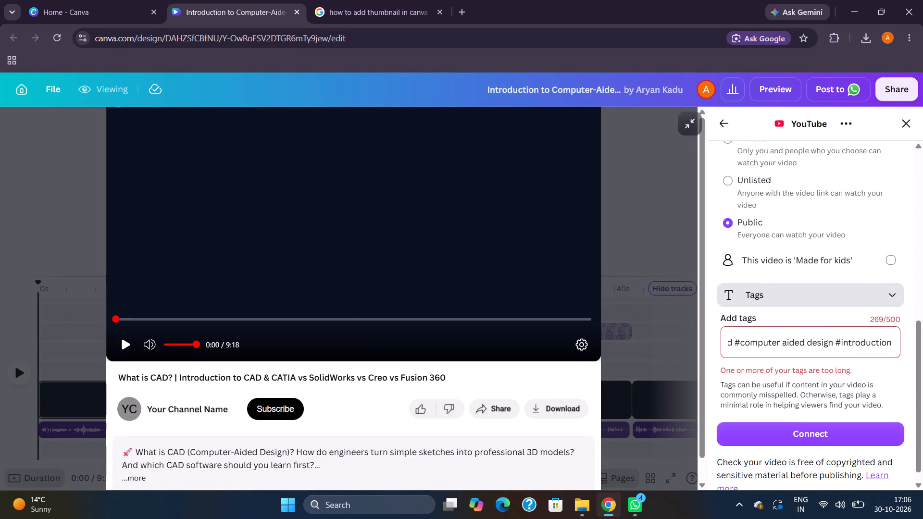
pyautogui.hscroll(8, 750, 346)
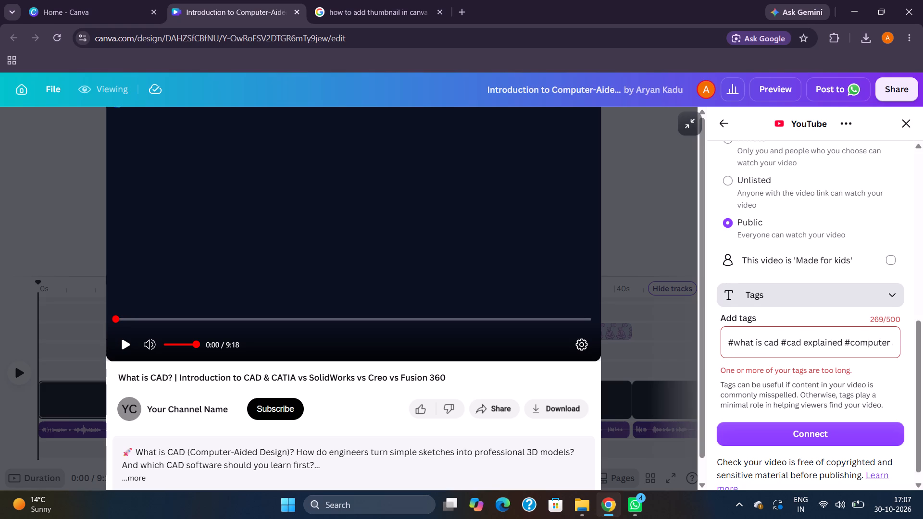
pyautogui.scroll(-6, 750, 346)
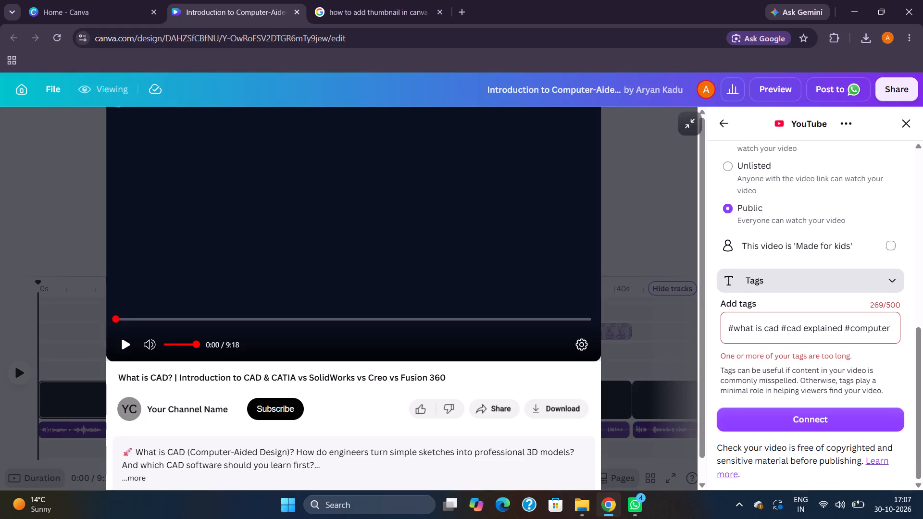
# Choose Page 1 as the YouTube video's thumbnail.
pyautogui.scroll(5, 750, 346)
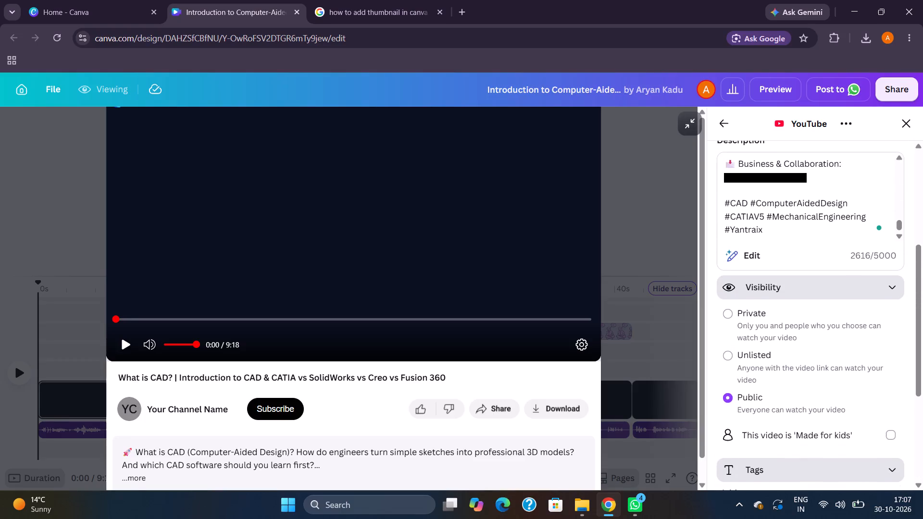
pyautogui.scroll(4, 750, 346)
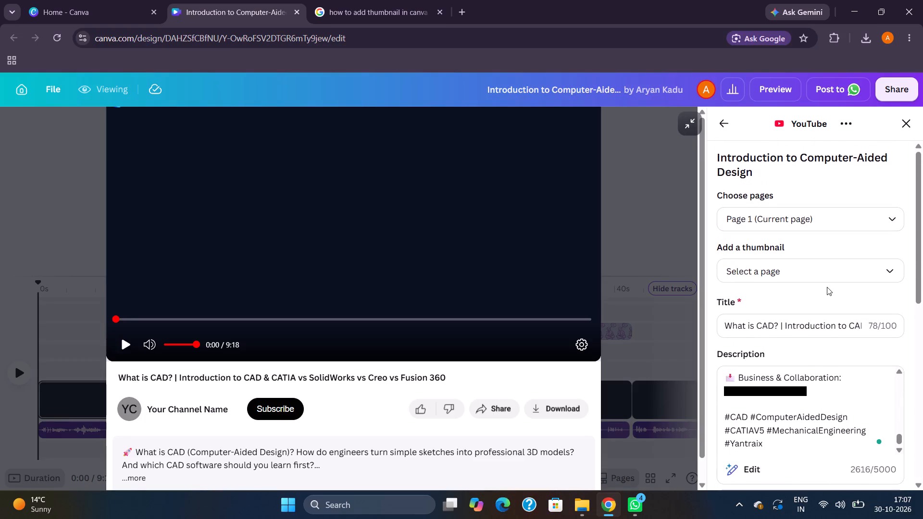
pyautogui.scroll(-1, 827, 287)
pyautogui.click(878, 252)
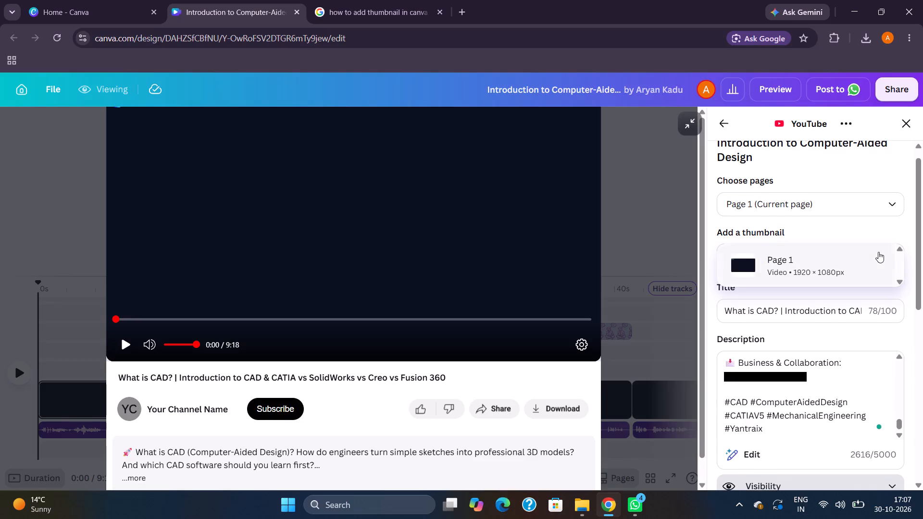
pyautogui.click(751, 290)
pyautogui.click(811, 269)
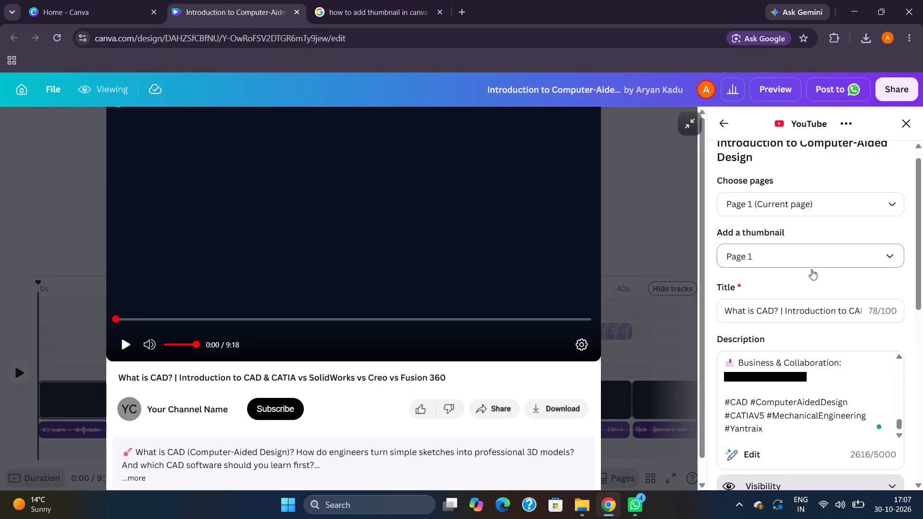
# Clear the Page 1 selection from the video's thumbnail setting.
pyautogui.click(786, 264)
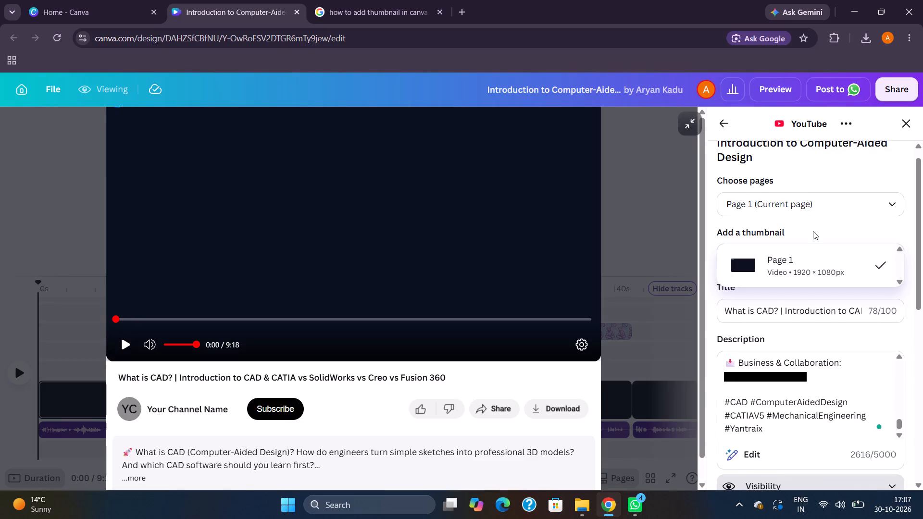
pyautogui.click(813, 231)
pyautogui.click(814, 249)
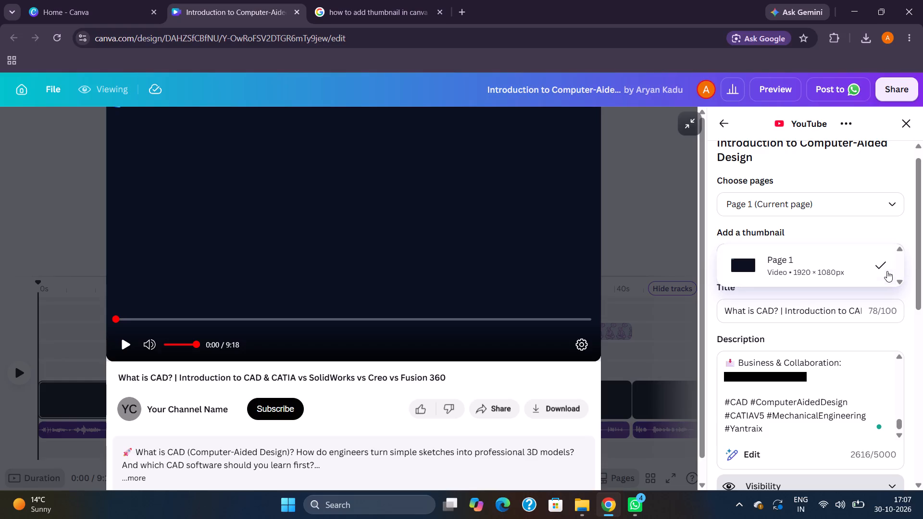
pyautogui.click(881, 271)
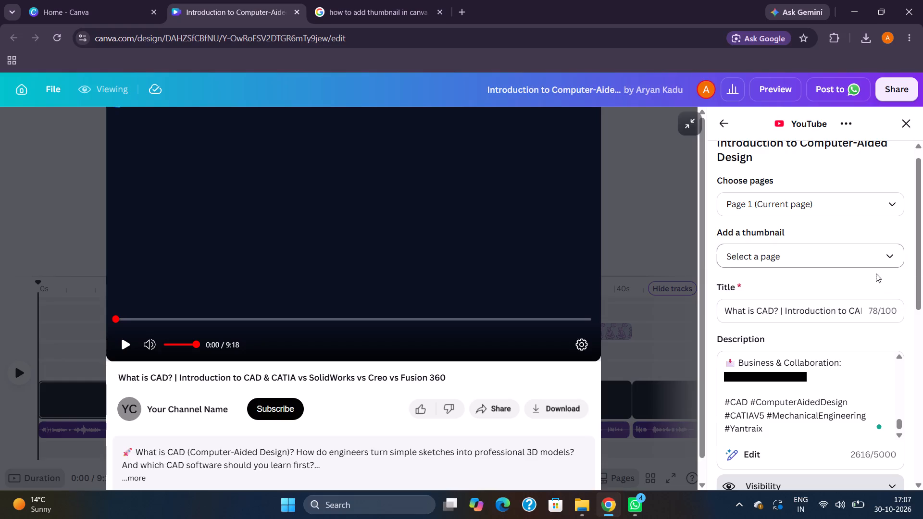
# Start connecting a YouTube account for publishing the video.
pyautogui.scroll(-2, 800, 300)
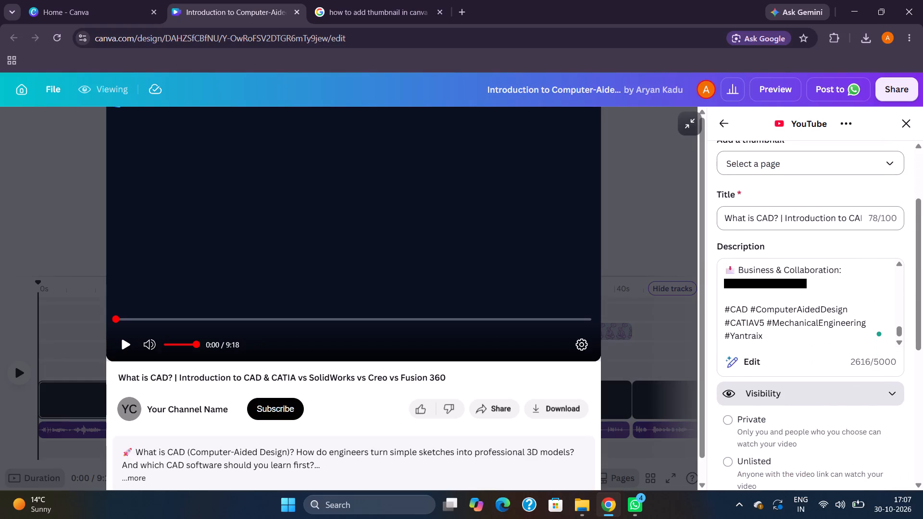
pyautogui.scroll(-5, 800, 300)
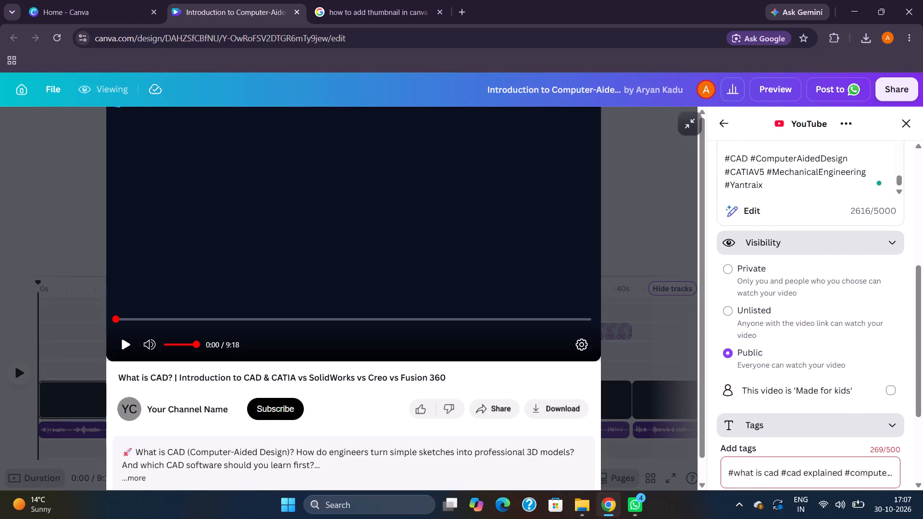
pyautogui.scroll(-4, 800, 300)
pyautogui.click(814, 424)
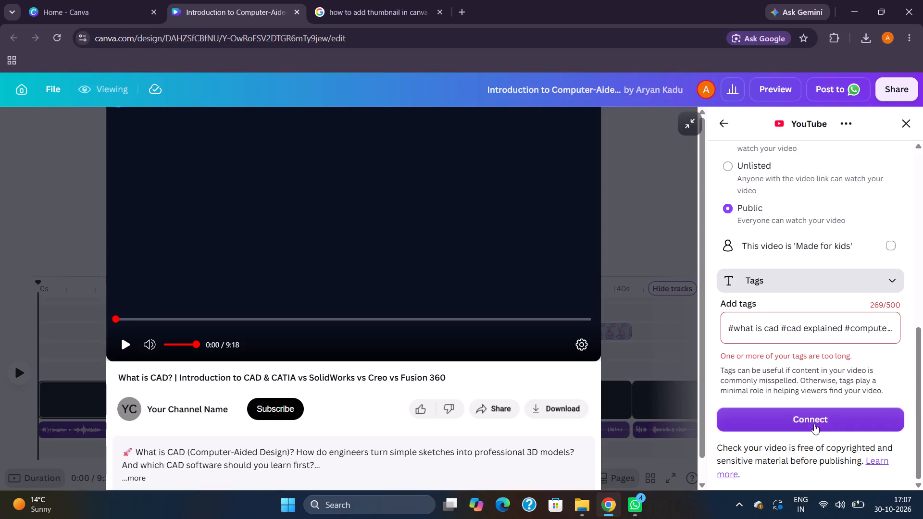
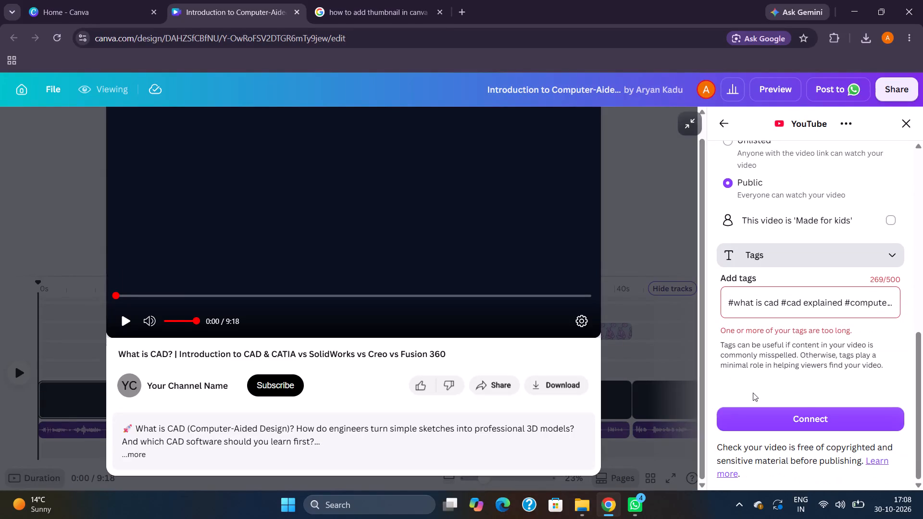
# Review the YouTube post's title, description and thumbnail settings, then expand and read the full description in the video preview.
pyautogui.scroll(12, 753, 393)
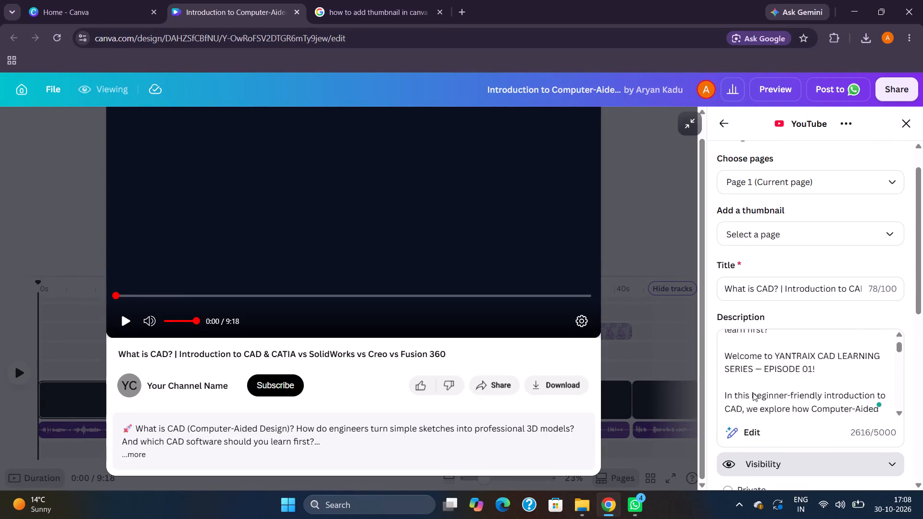
pyautogui.scroll(-1, 571, 302)
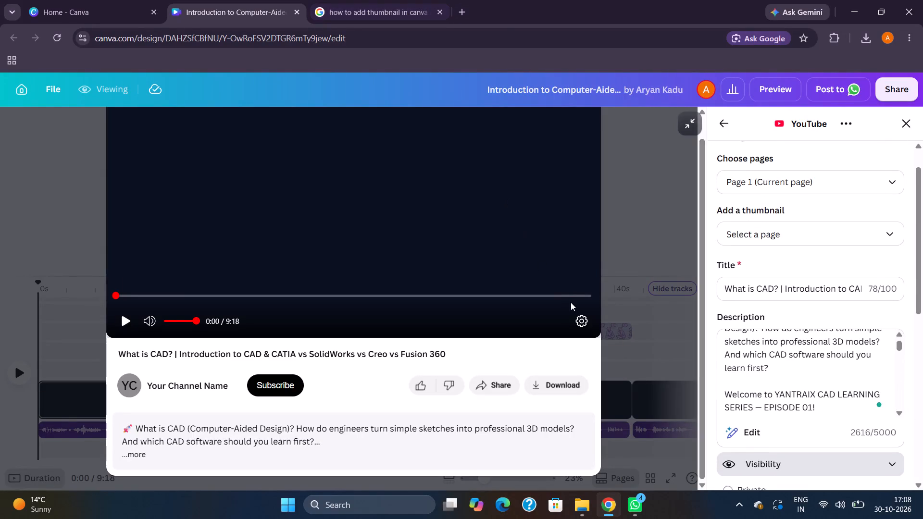
pyautogui.scroll(-1, 571, 302)
pyautogui.scroll(6, 571, 302)
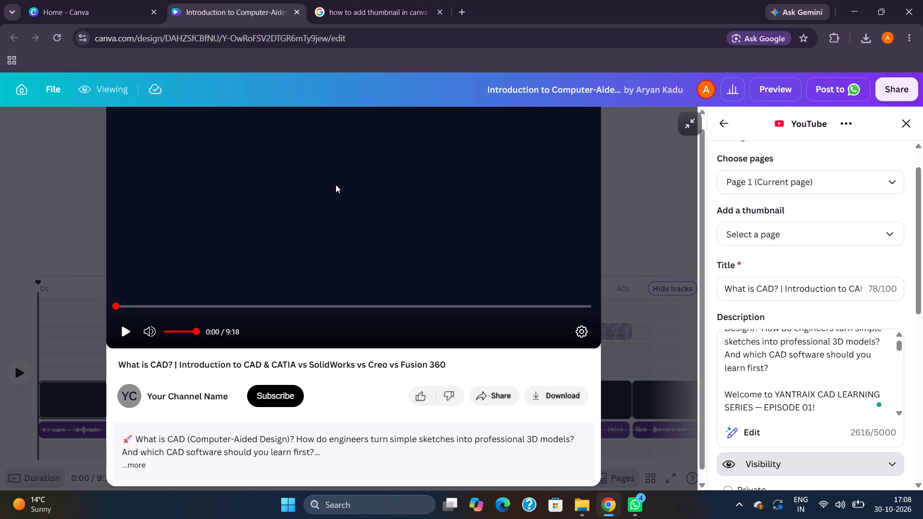
pyautogui.click(336, 185)
pyautogui.scroll(-4, 336, 185)
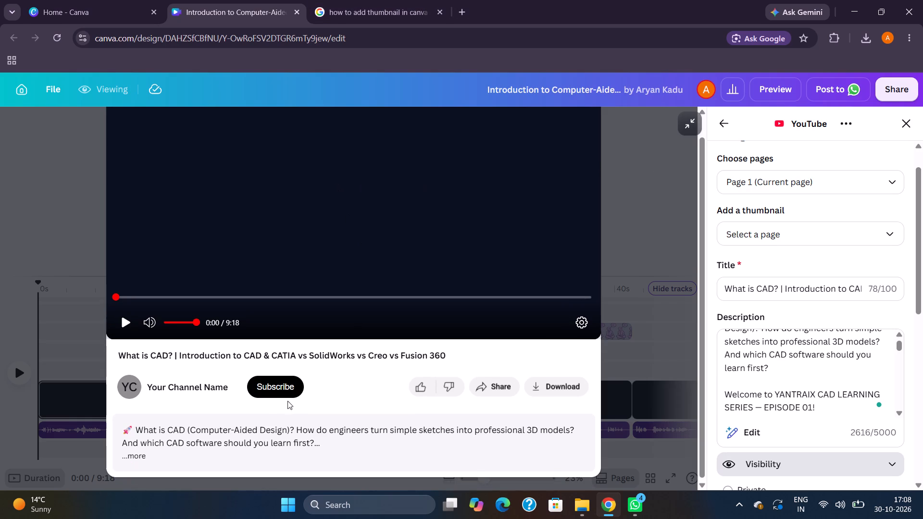
pyautogui.click(133, 457)
pyautogui.scroll(-7, 133, 457)
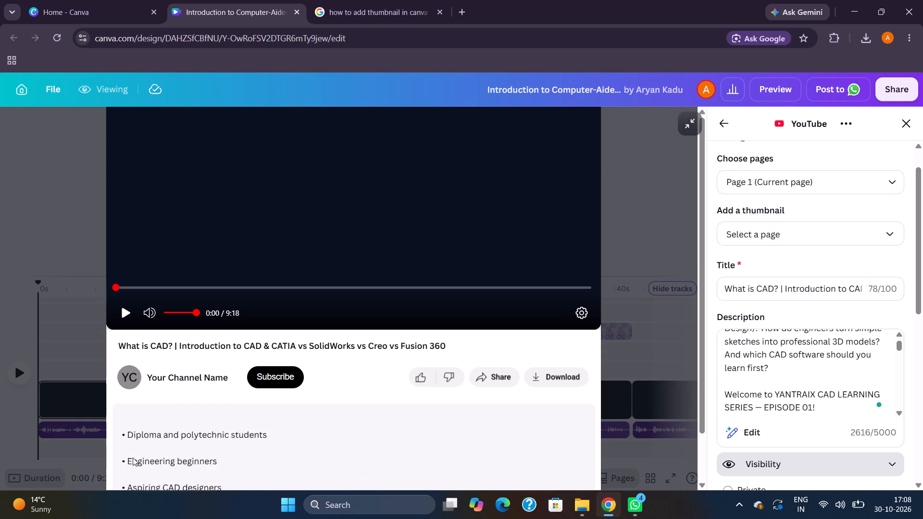
pyautogui.scroll(5, 137, 409)
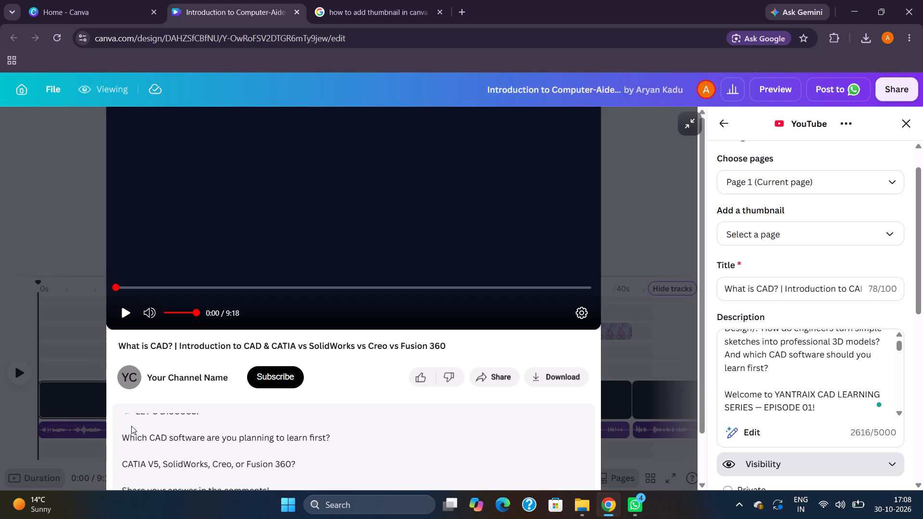
# Review the YouTube post's description preview, visibility, made-for-kids and tag settings, ending back at the page and thumbnail settings.
pyautogui.scroll(2, 131, 426)
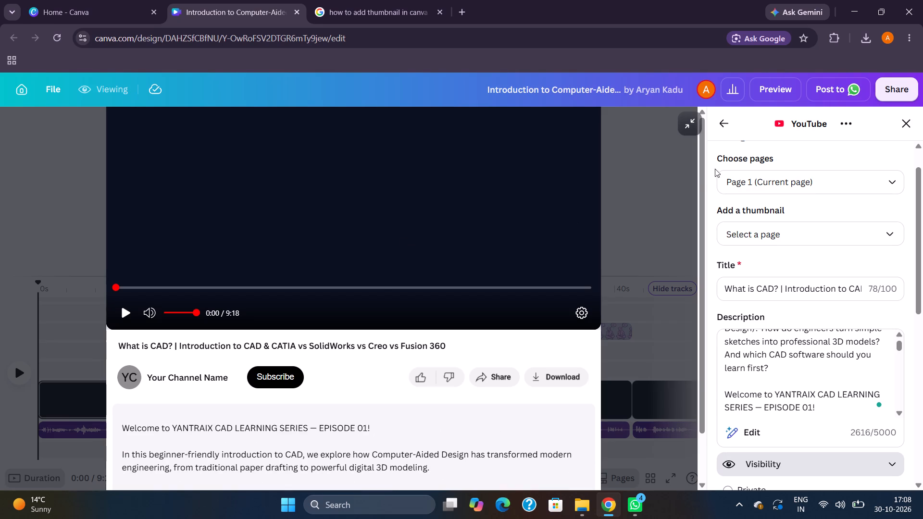
pyautogui.scroll(12, 645, 171)
pyautogui.scroll(-9, 842, 212)
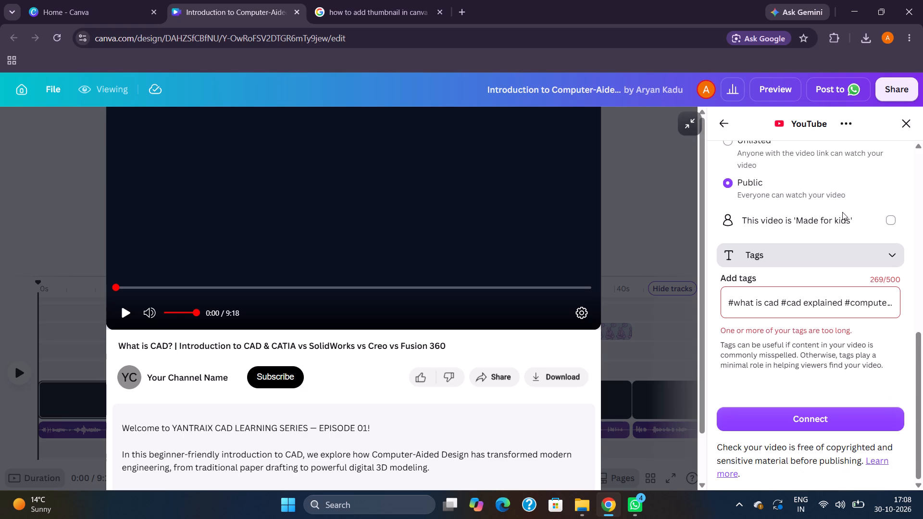
pyautogui.scroll(10, 842, 212)
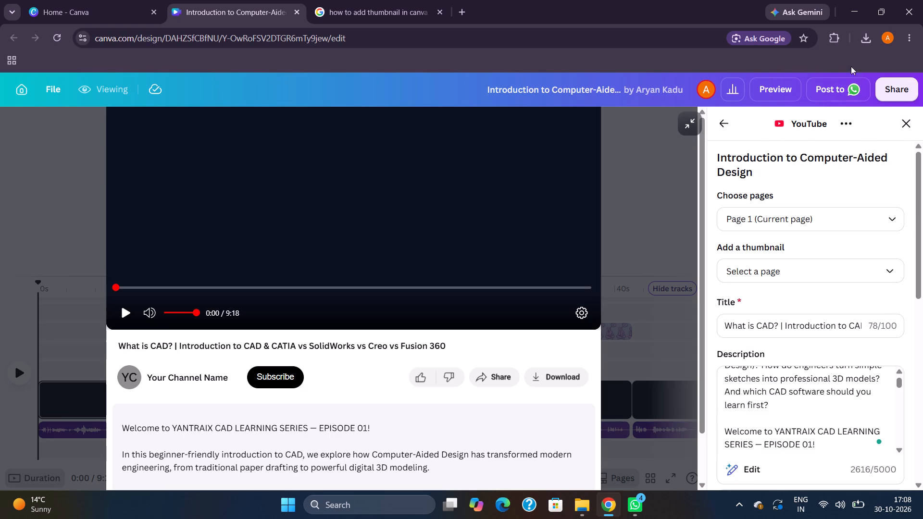
# Leave the YouTube post setup for the WhatsApp posting option, and close the sharing options to return to editing the video.
pyautogui.click(842, 90)
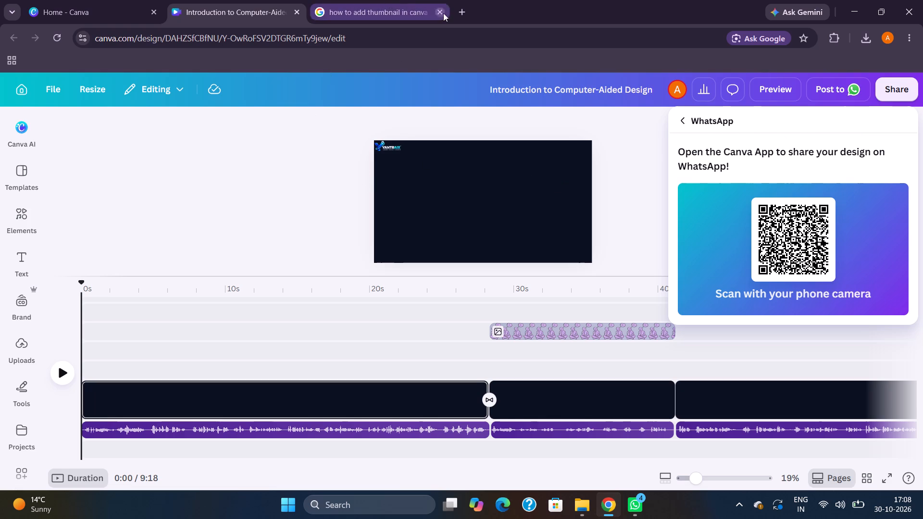
pyautogui.click(679, 121)
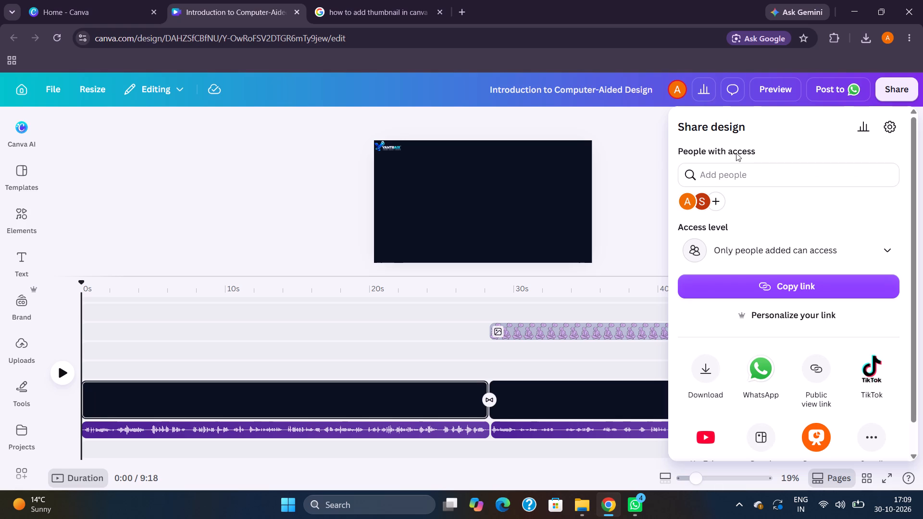
pyautogui.click(633, 161)
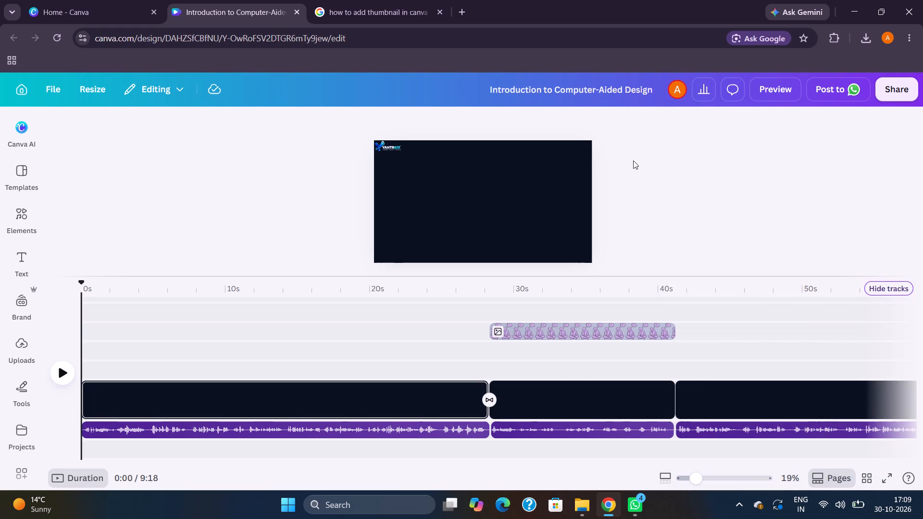
# Play the video from the start and pause it at about 0:11, on the "What is CAD ?" title.
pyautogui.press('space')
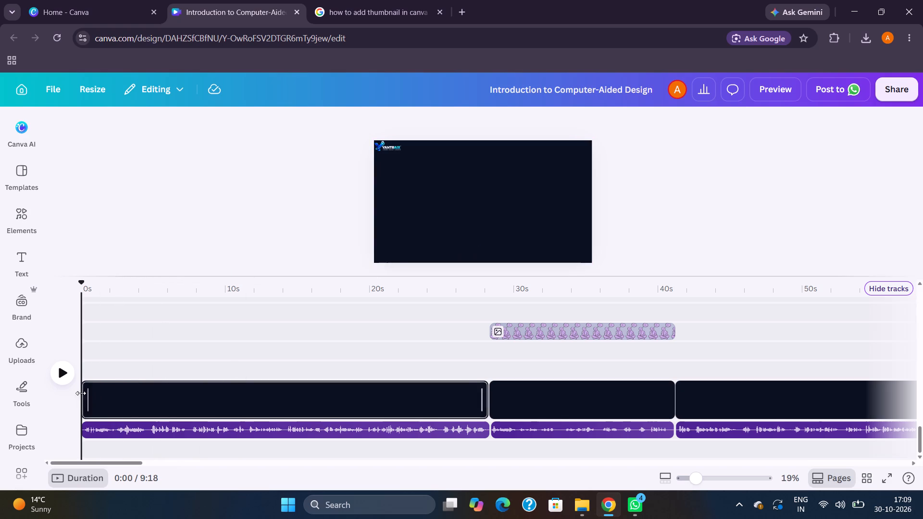
pyautogui.click(61, 362)
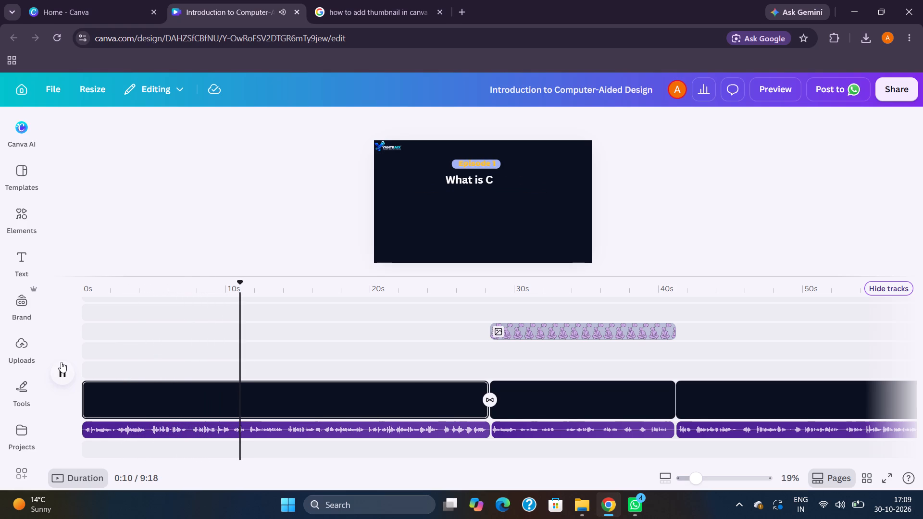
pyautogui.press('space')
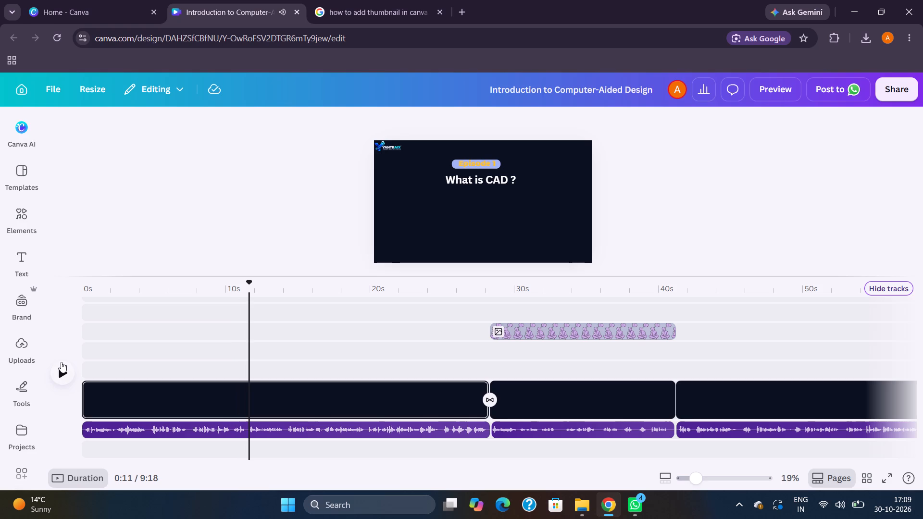
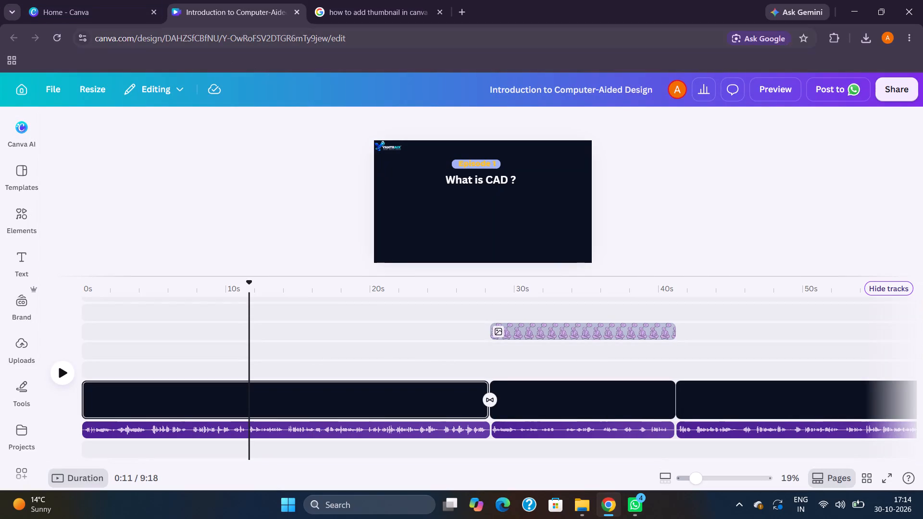
# Close the Canva design, Google search and Canva home pages, leaving one blank page, and close WhatsApp.
pyautogui.click(295, 9)
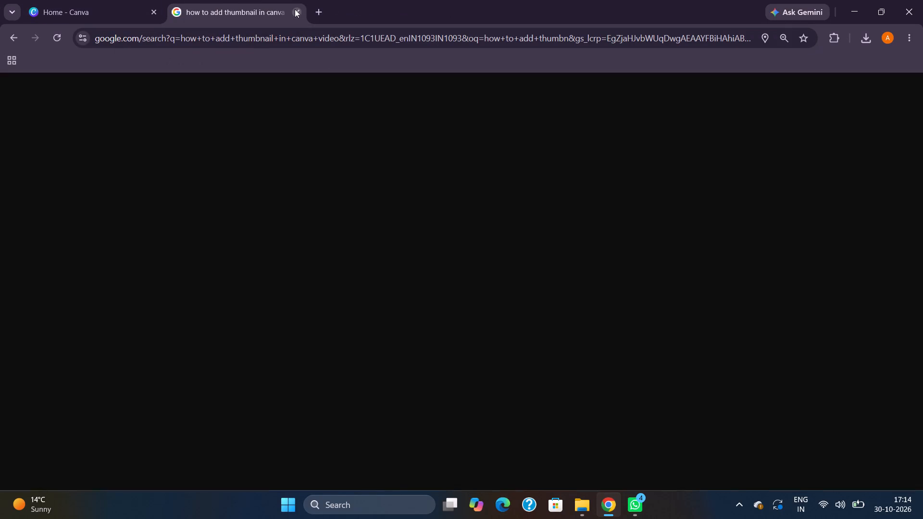
pyautogui.click(295, 9)
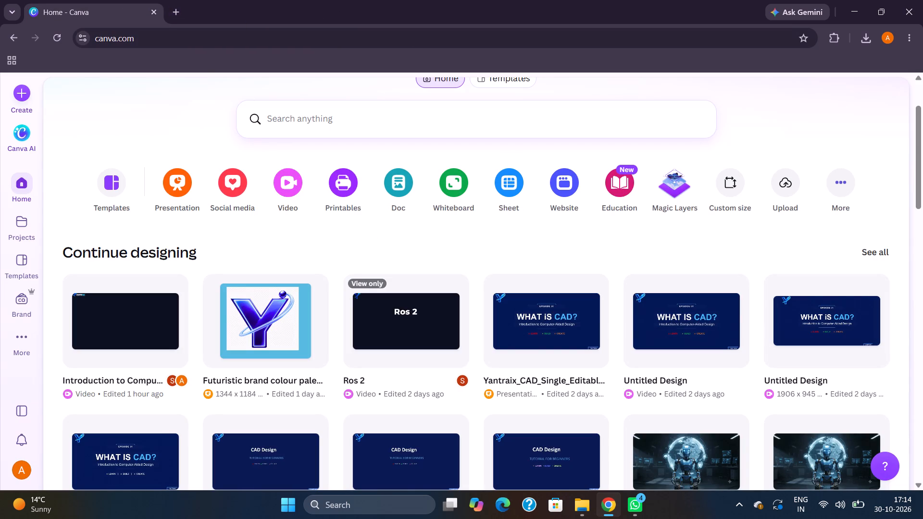
pyautogui.click(179, 0)
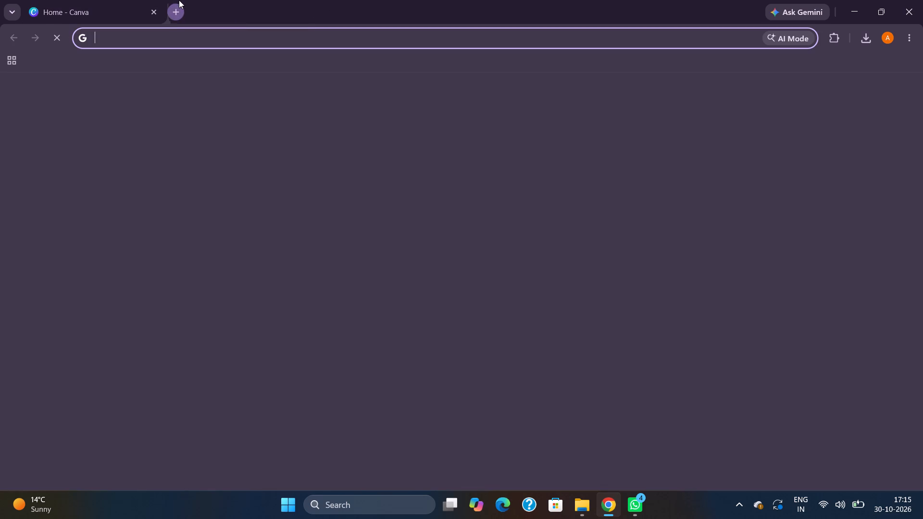
pyautogui.click(156, 8)
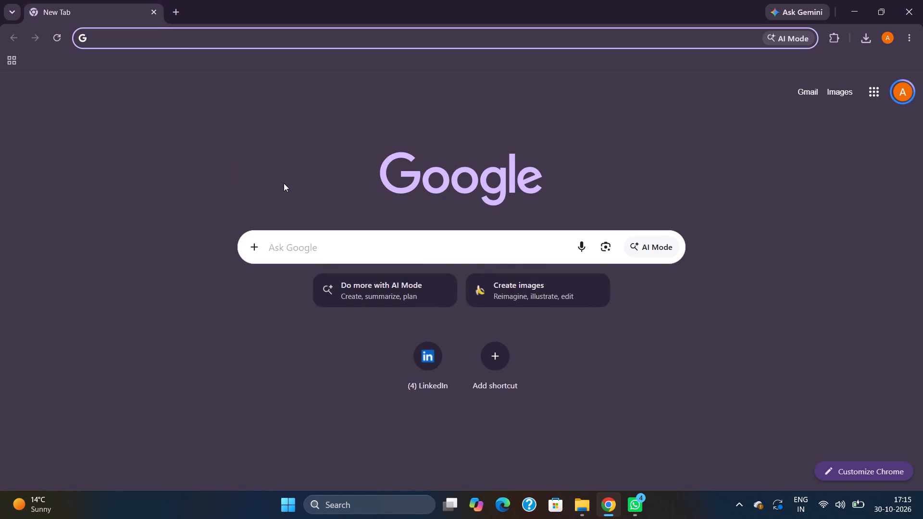
pyautogui.click(293, 251)
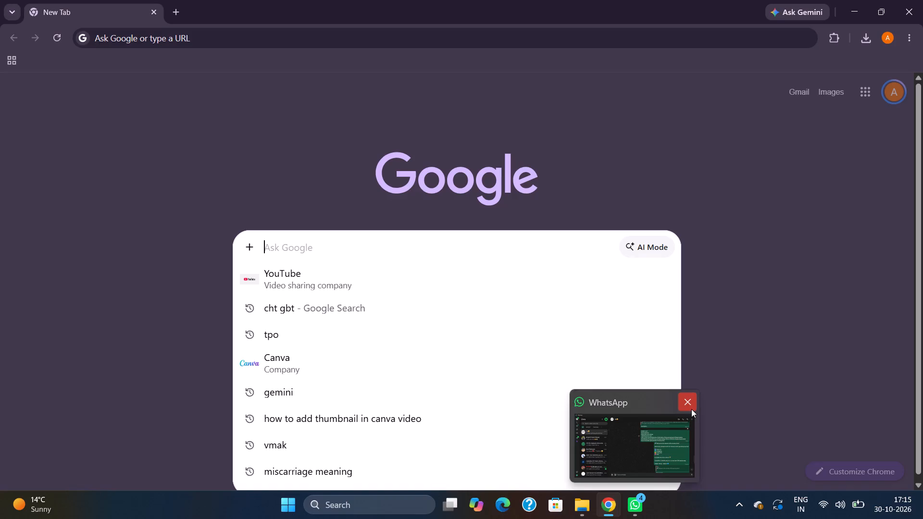
pyautogui.click(691, 408)
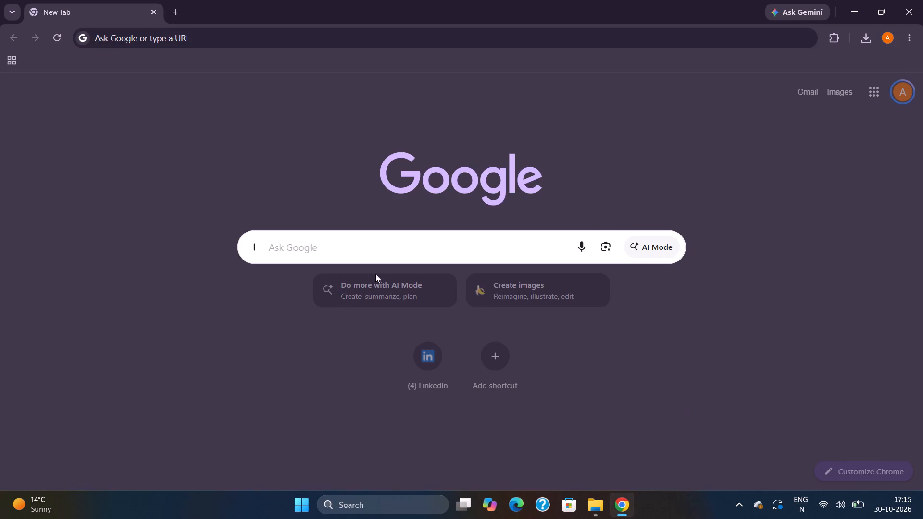
# Open YouTube through a Google search and play the "Rang Hey Nave Nave" mix from the home feed.
pyautogui.click(367, 253)
pyautogui.click(365, 276)
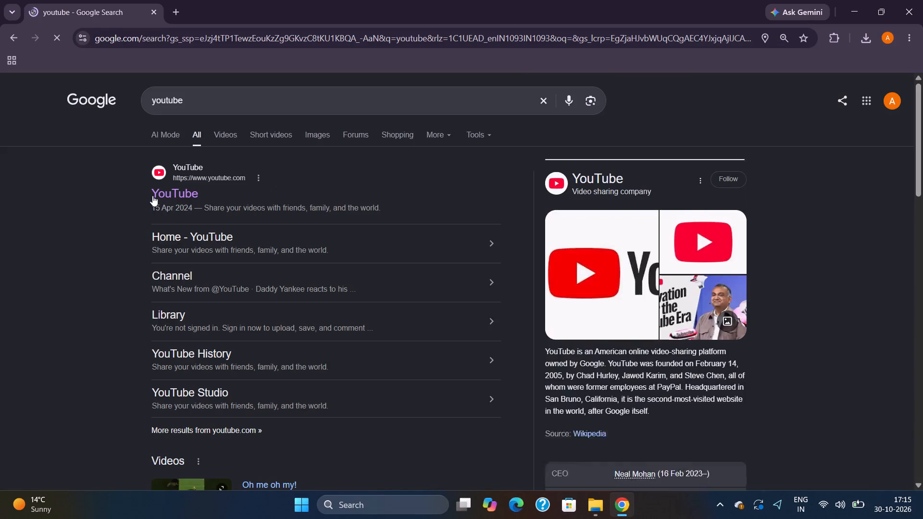
pyautogui.click(154, 194)
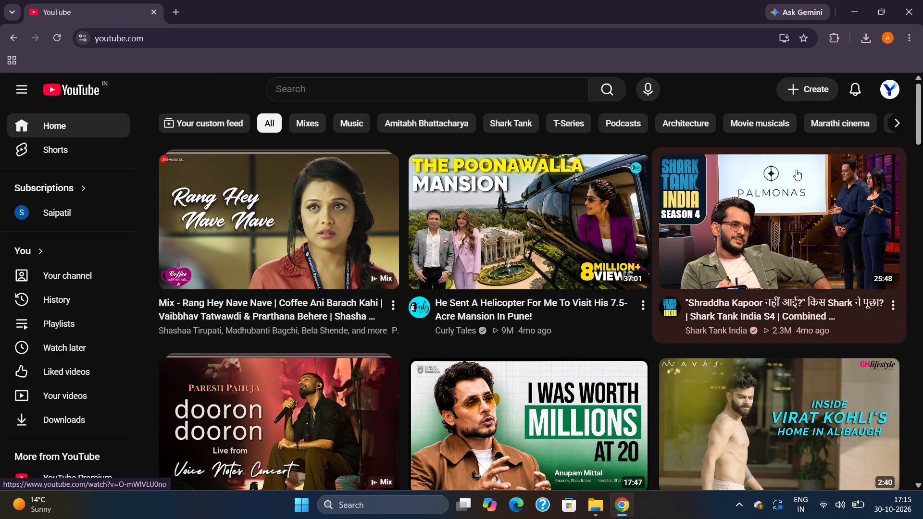
pyautogui.click(263, 205)
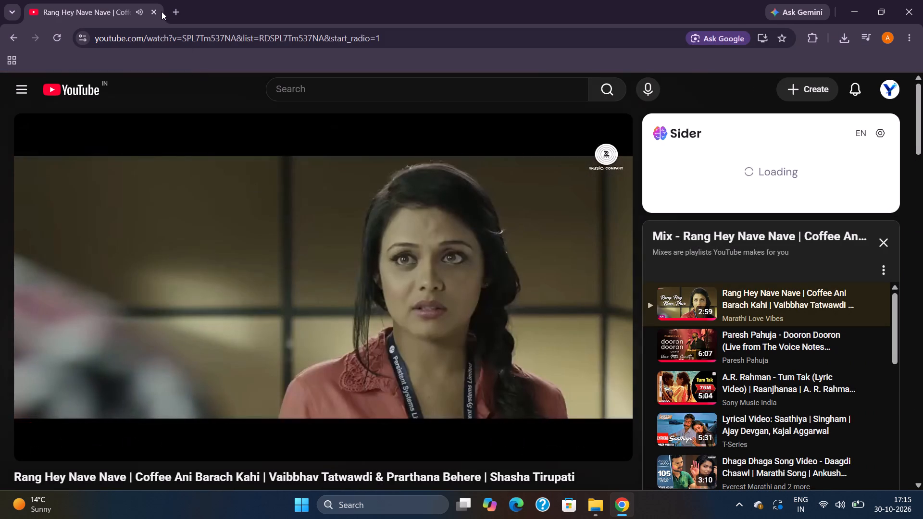
# Open YouTube in a second browser tab through a Google search.
pyautogui.click(173, 2)
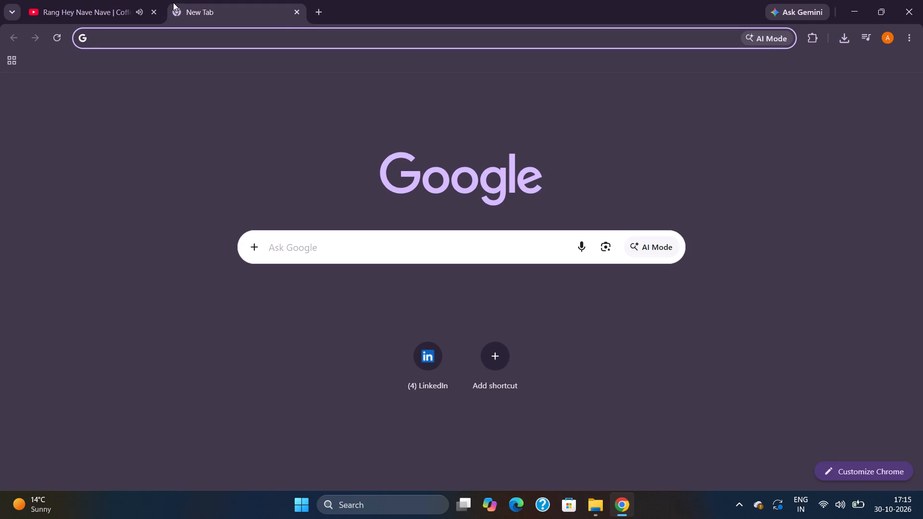
pyautogui.click(321, 226)
pyautogui.click(321, 238)
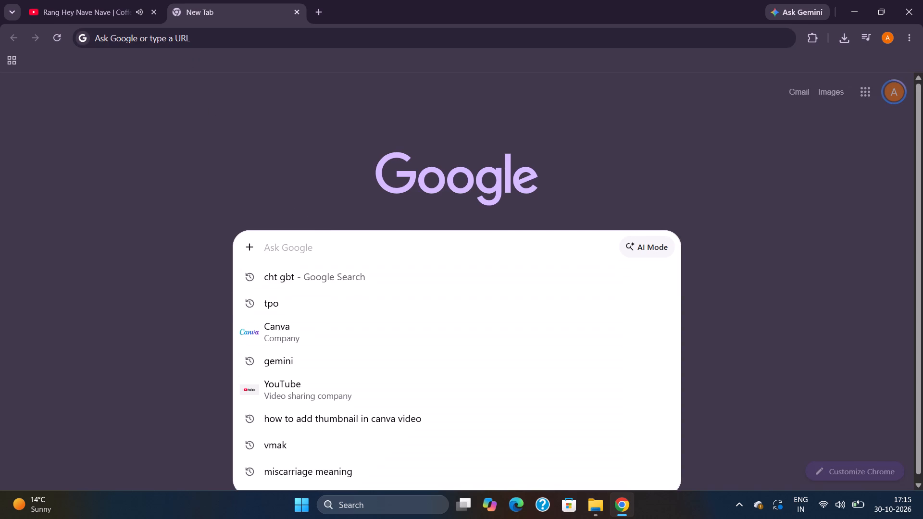
pyautogui.click(303, 390)
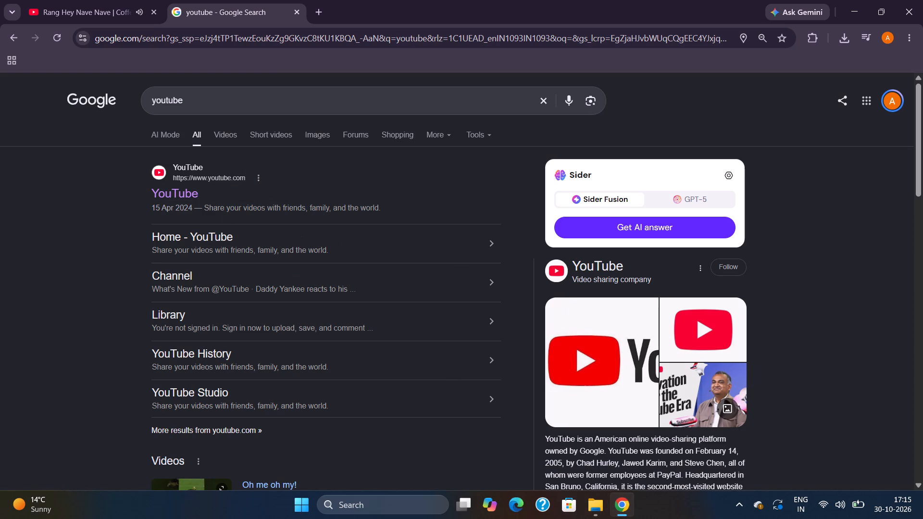
pyautogui.click(174, 184)
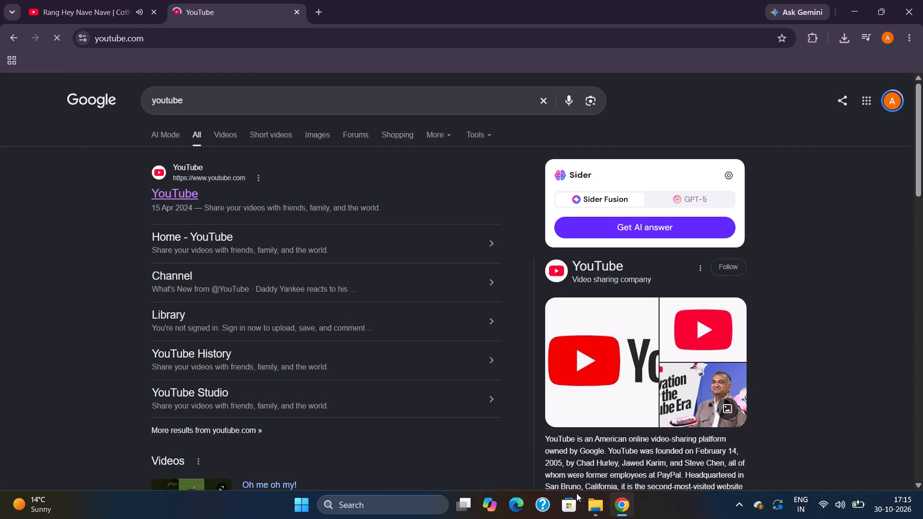
# Search Google for "canva" in a new browser tab, open the Canva India site and log in.
pyautogui.click(325, 16)
pyautogui.click(404, 236)
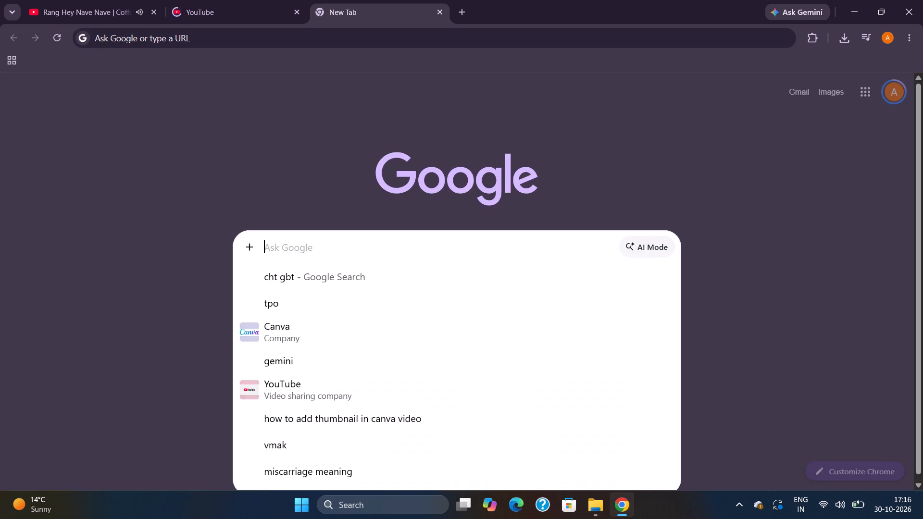
pyautogui.write('canva')
pyautogui.press('Return')
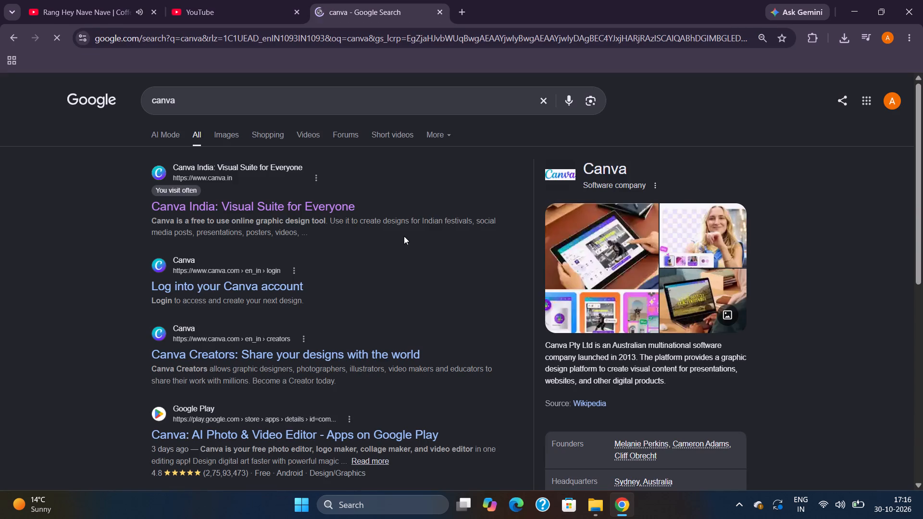
pyautogui.click(302, 209)
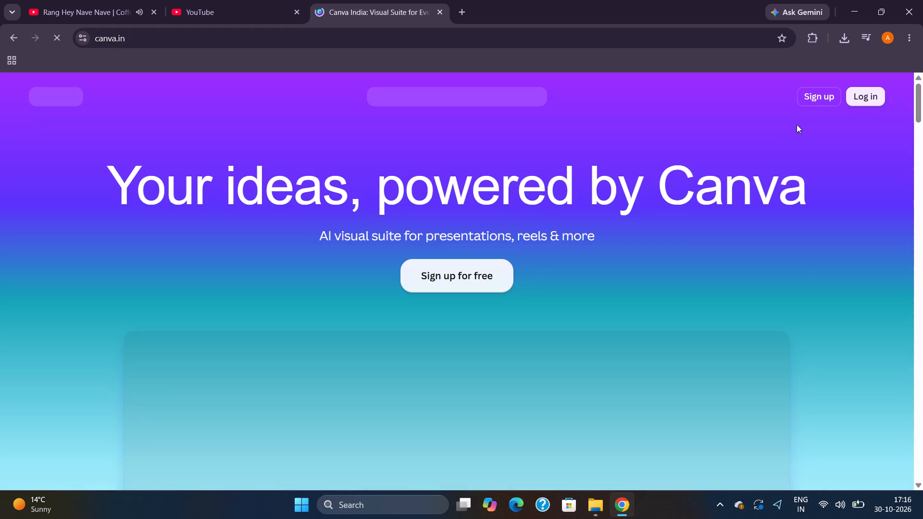
pyautogui.click(877, 94)
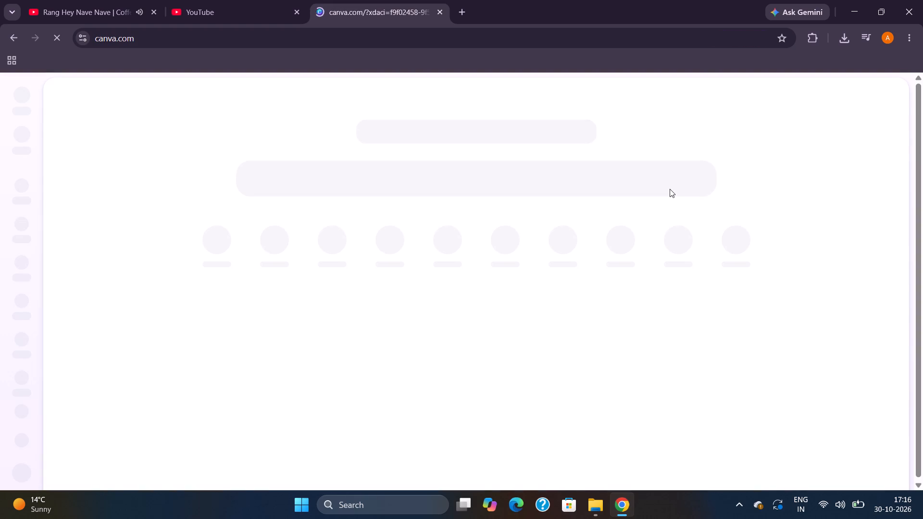
pyautogui.scroll(-1, 670, 189)
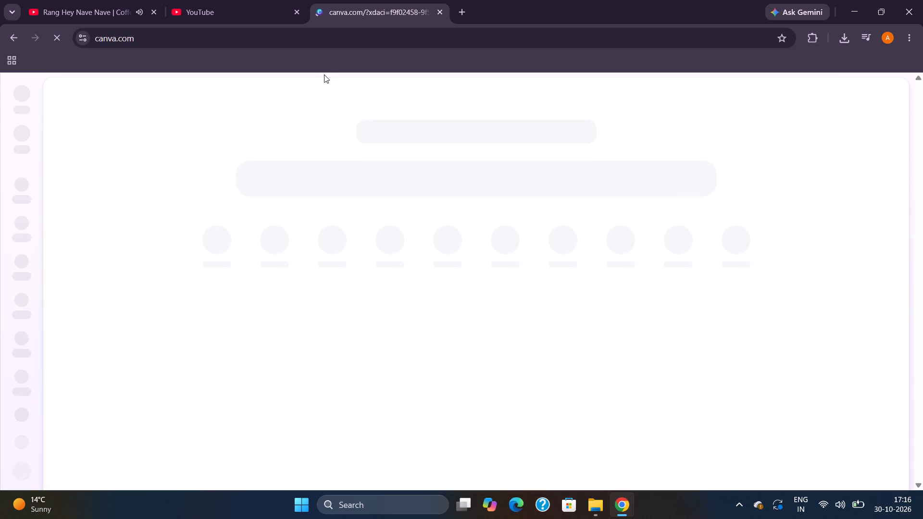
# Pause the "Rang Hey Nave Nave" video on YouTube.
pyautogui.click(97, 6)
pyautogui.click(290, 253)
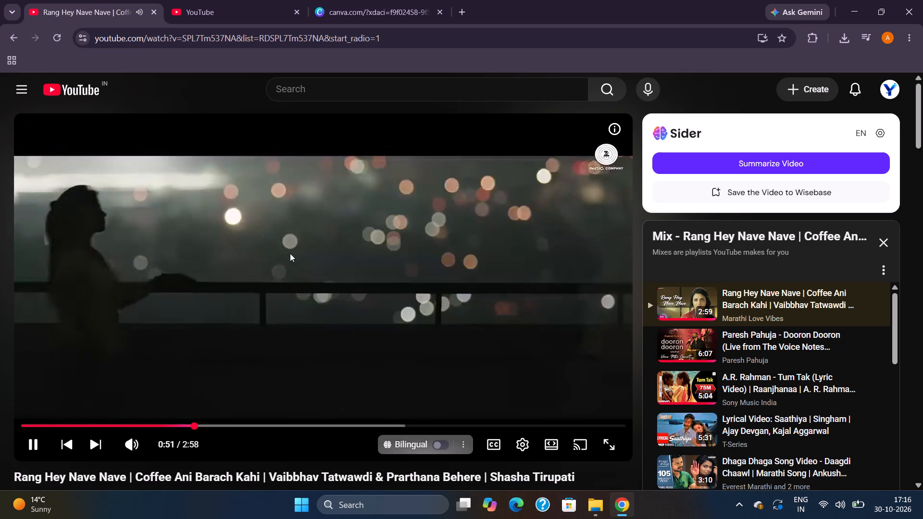
# In Canva, download the "Introduction to Computer-Aided Design" video from the recent designs as an MP4 at 1080p quality.
pyautogui.click(360, 0)
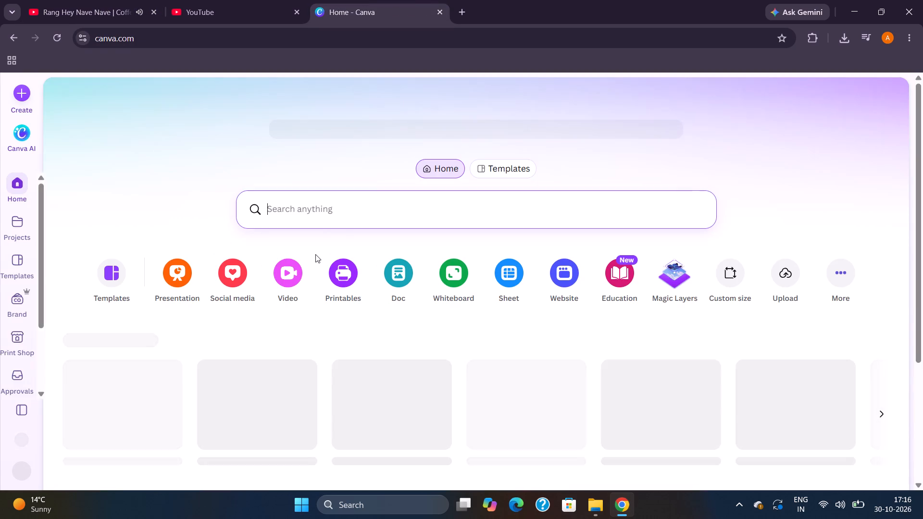
pyautogui.scroll(-1, 315, 254)
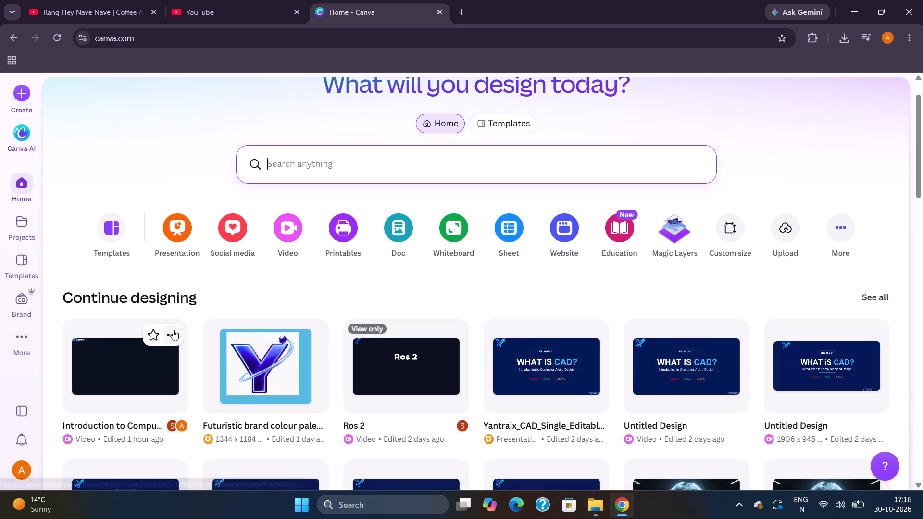
pyautogui.click(173, 330)
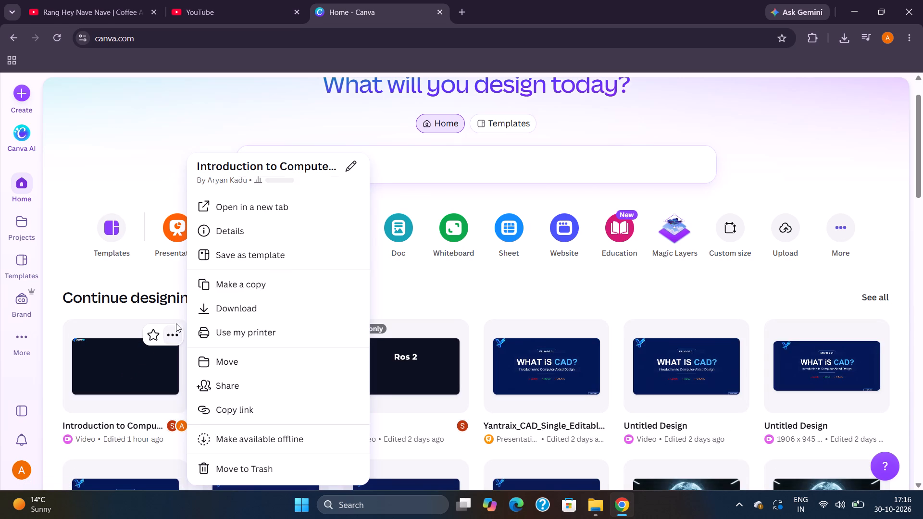
pyautogui.click(221, 298)
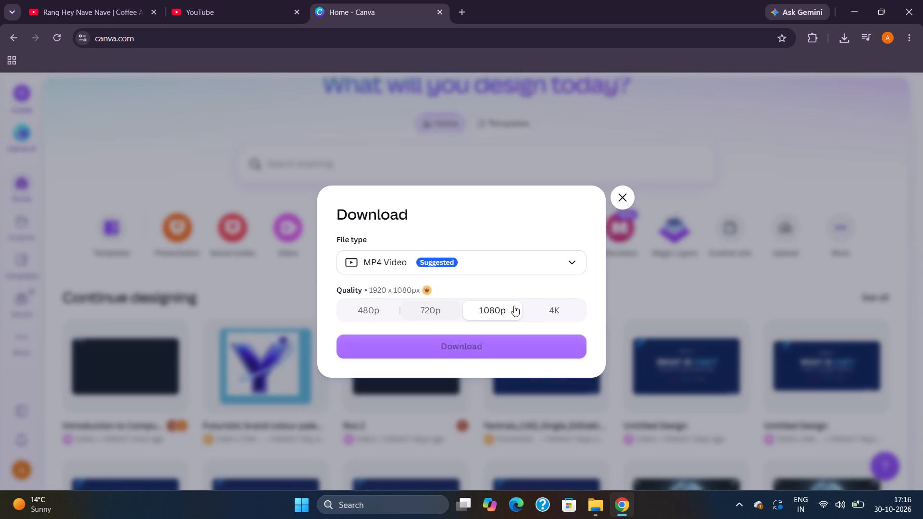
pyautogui.click(534, 308)
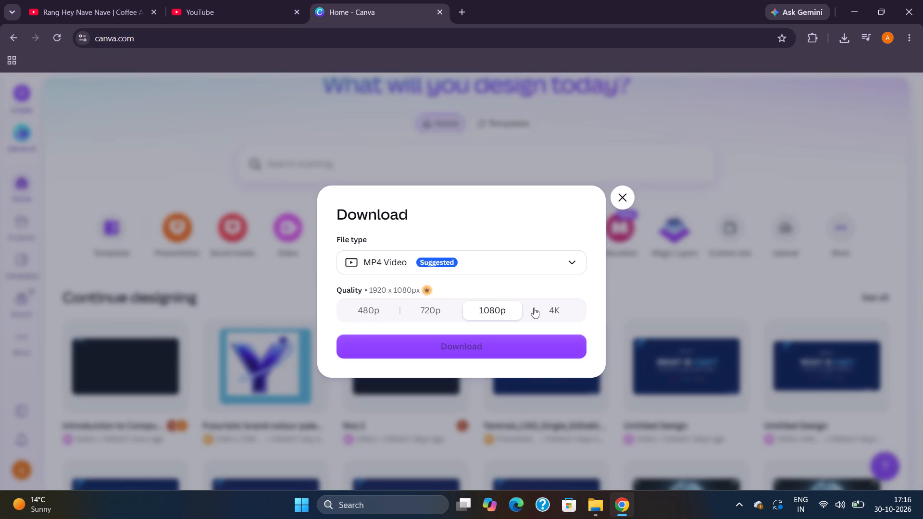
pyautogui.click(504, 352)
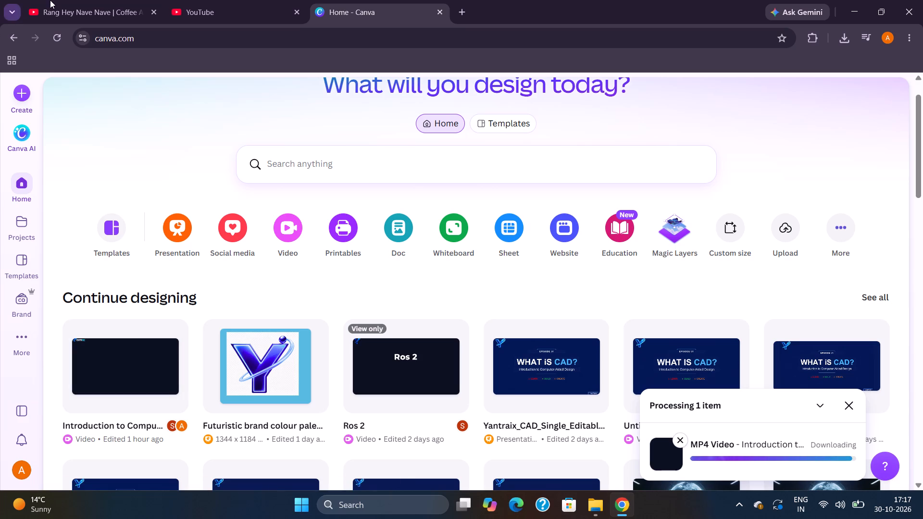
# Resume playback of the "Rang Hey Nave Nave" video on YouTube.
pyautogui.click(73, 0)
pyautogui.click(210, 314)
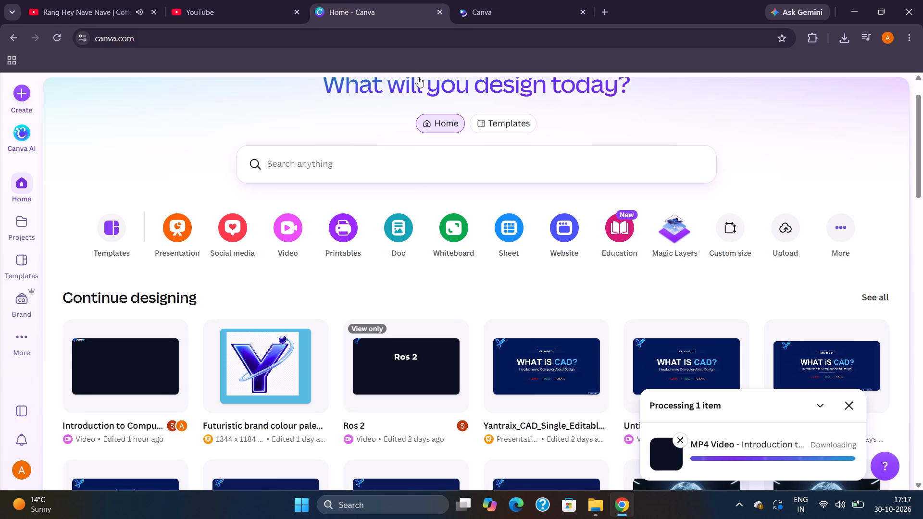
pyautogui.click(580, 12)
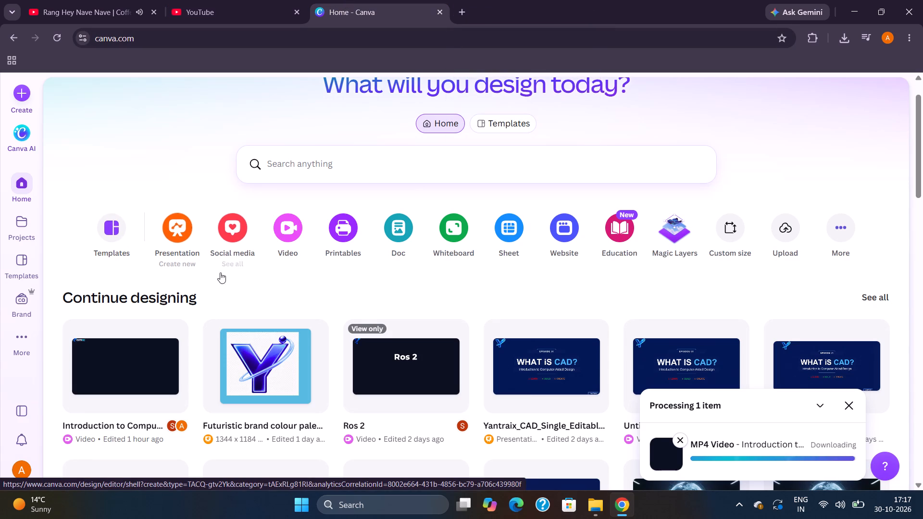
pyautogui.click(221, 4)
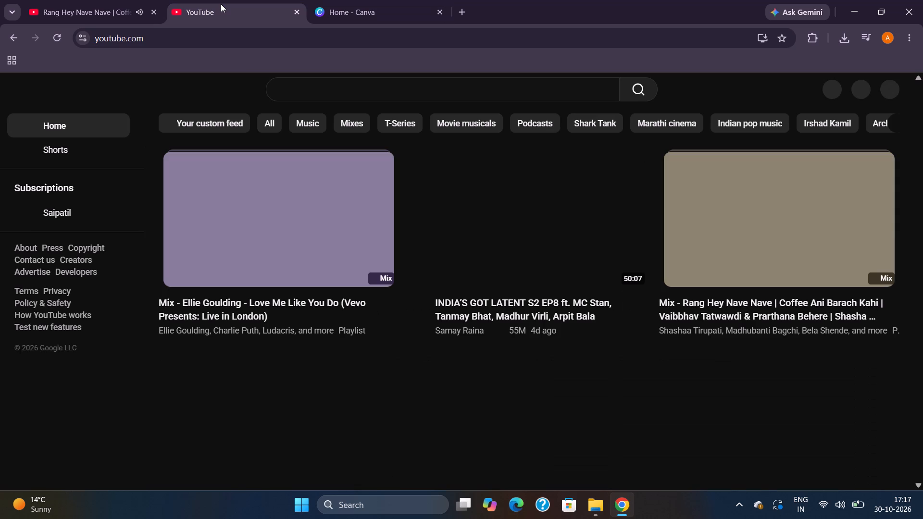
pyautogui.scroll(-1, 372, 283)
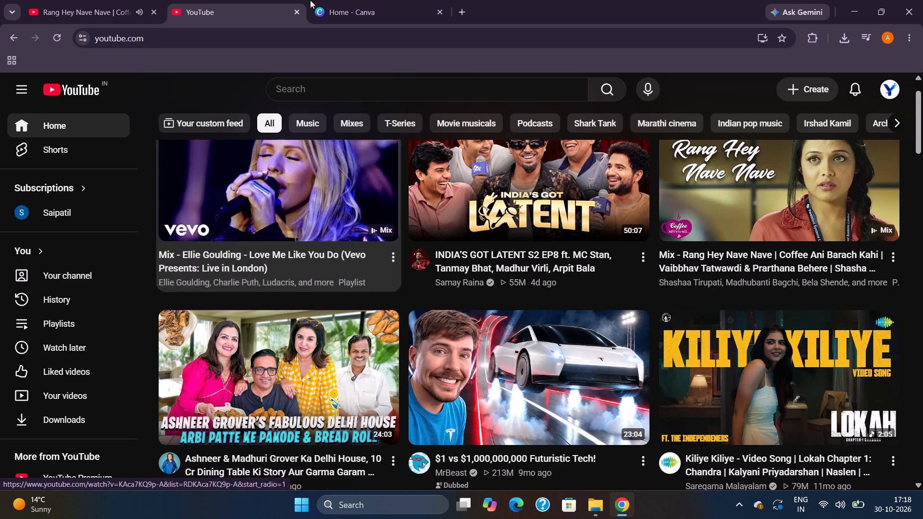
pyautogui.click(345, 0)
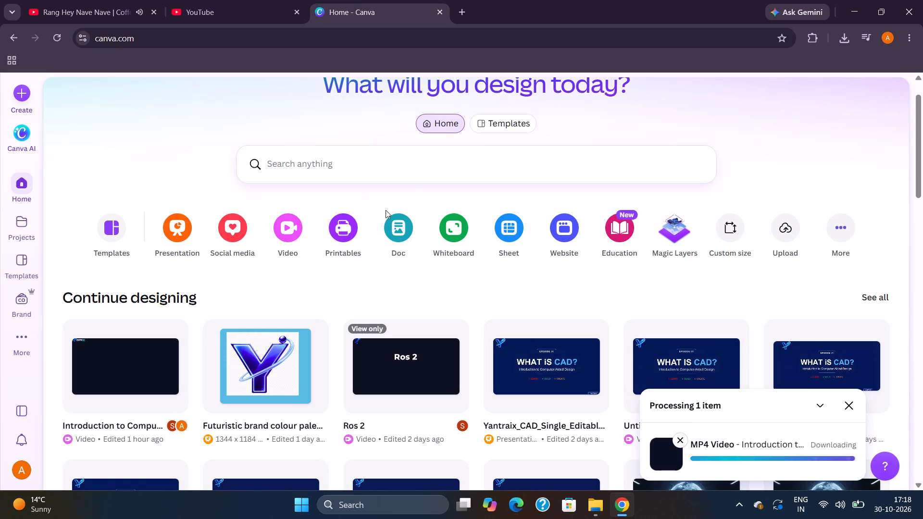
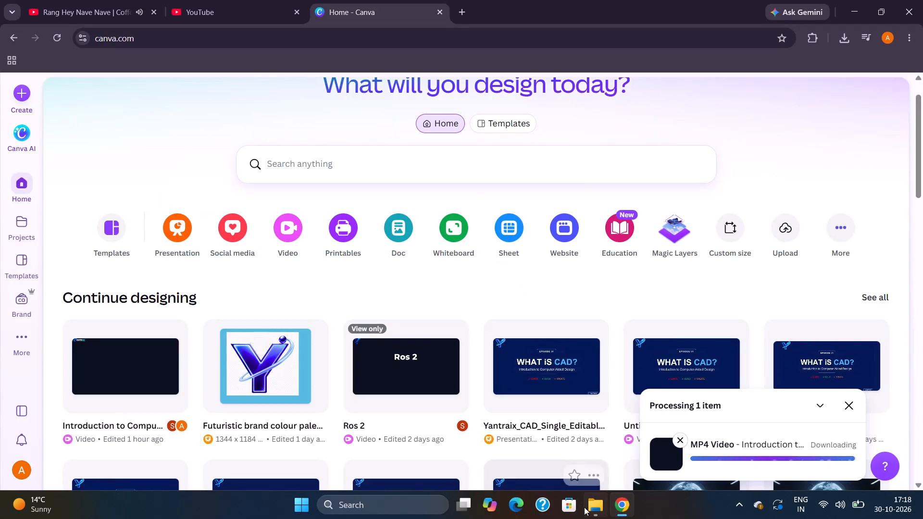
# Check the Downloads folder in File Explorer for the exported video, and return to Chrome.
pyautogui.click(587, 511)
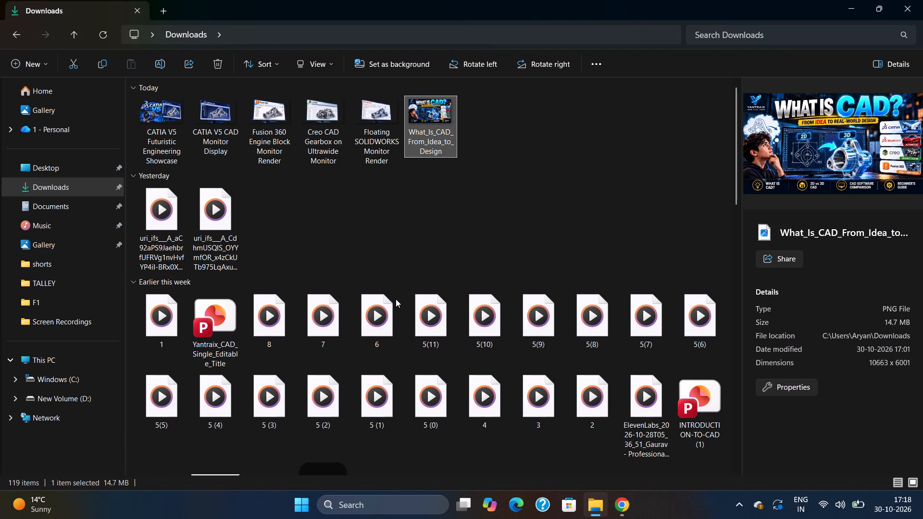
pyautogui.click(623, 502)
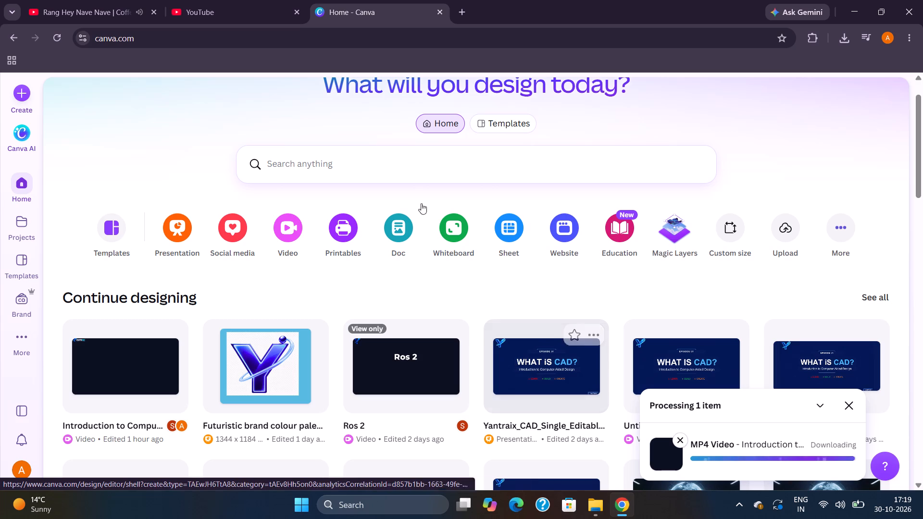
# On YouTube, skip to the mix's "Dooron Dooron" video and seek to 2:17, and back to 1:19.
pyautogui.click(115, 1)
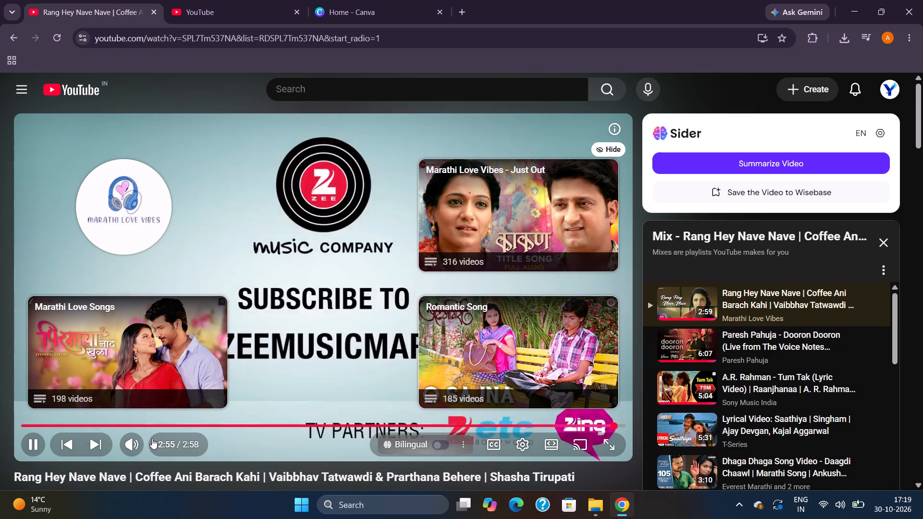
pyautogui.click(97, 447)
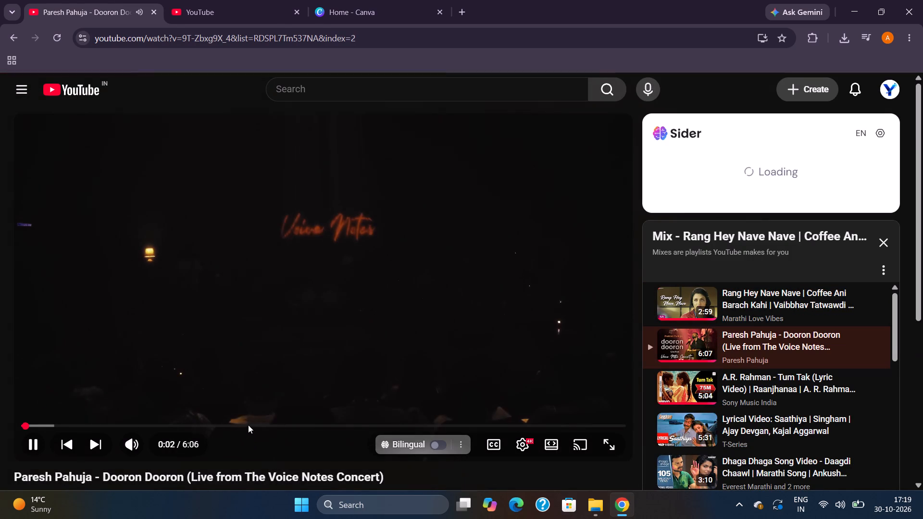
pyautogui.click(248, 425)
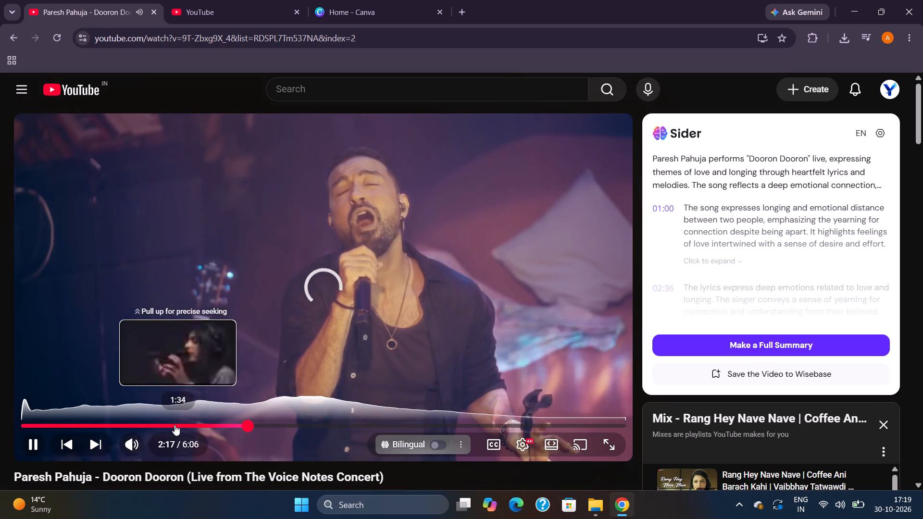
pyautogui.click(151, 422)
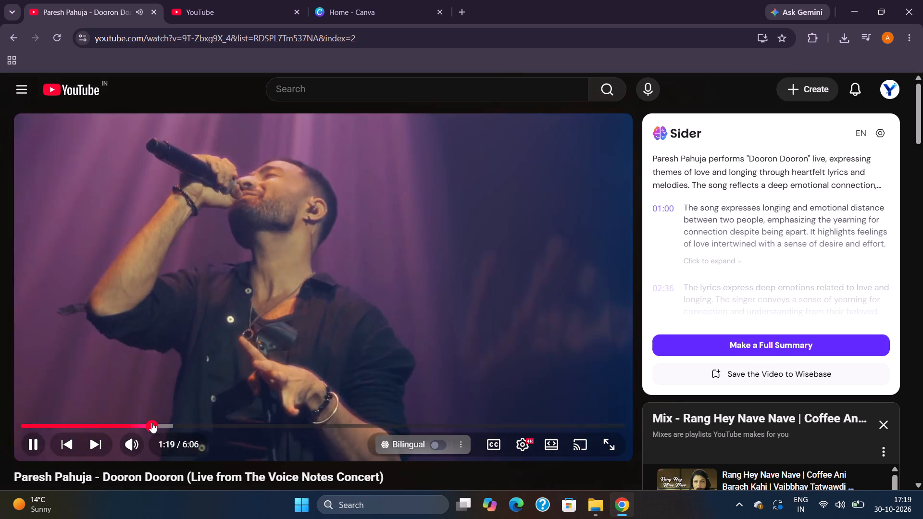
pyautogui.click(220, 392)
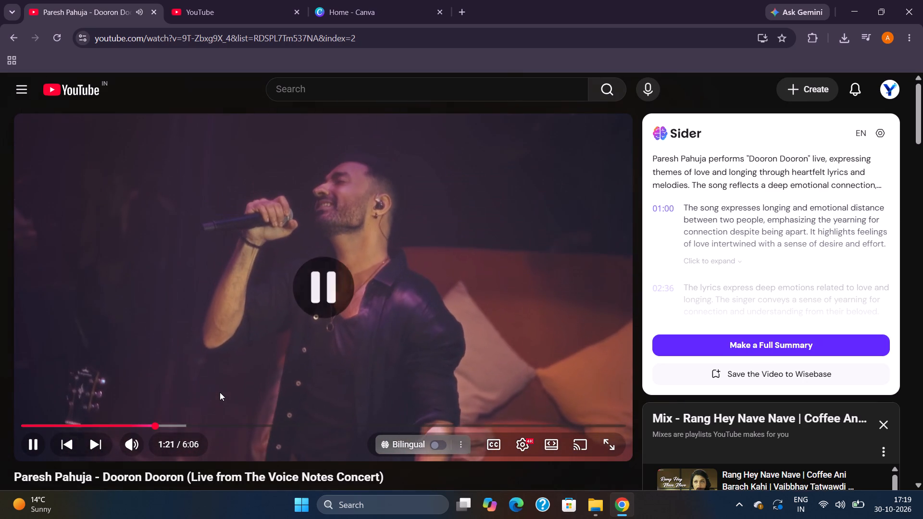
# Go back to the "Rang Hey Nave Nave" video in the YouTube mix and play it from the start.
pyautogui.click(59, 441)
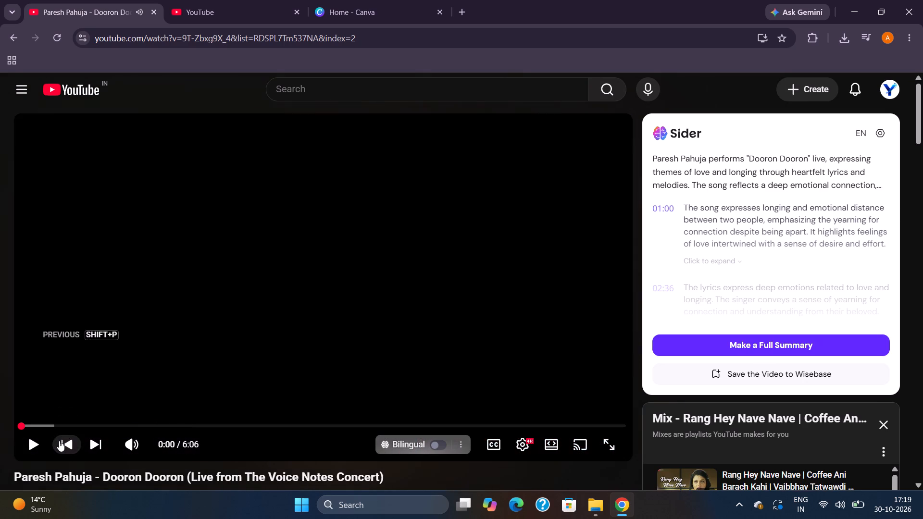
pyautogui.click(59, 441)
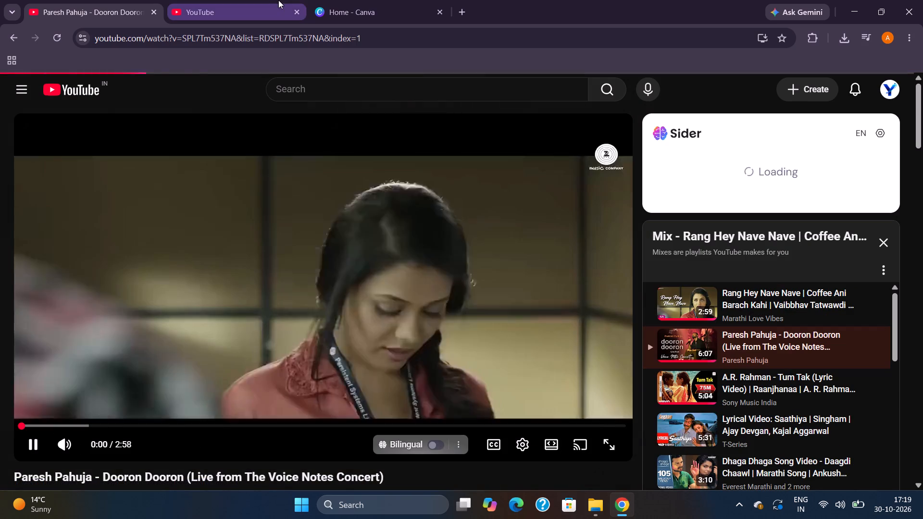
# Return to the Canva home page to check the progress of the MP4 download.
pyautogui.click(333, 0)
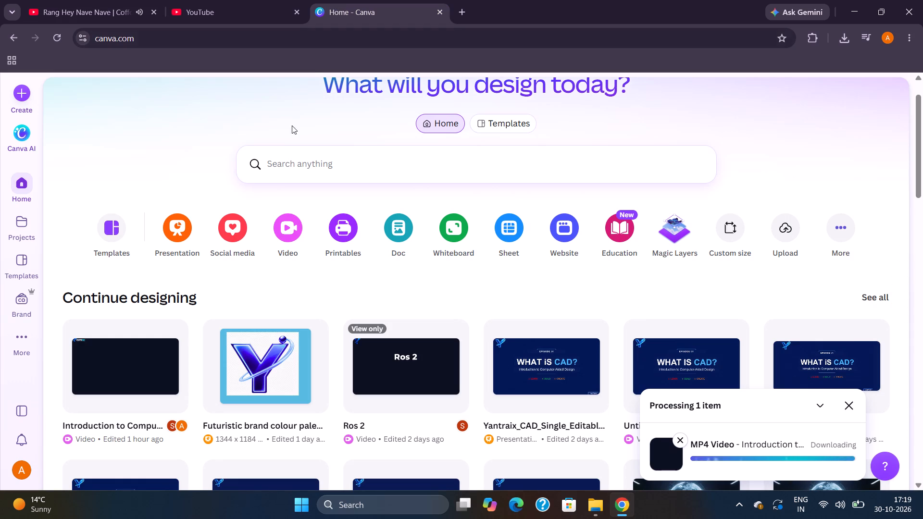
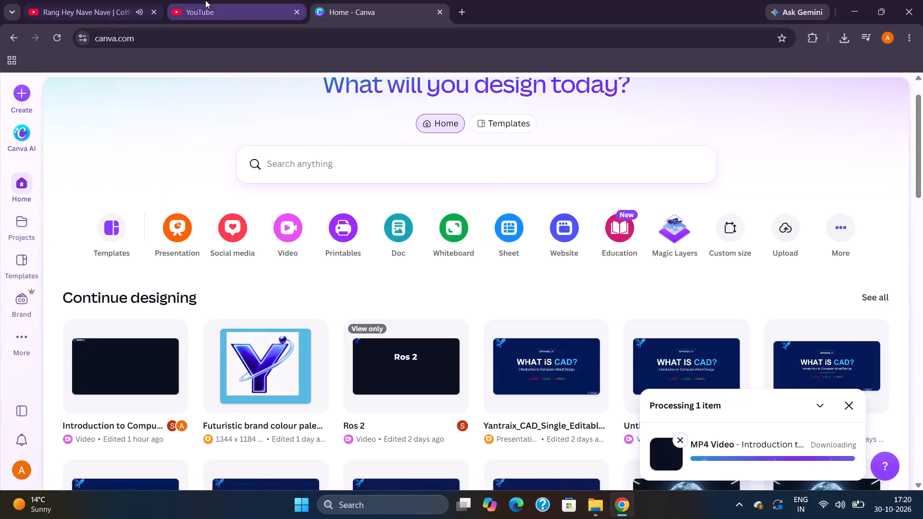
# Open YouTube Studio for the Yantraix channel and look over the channel dashboard down to the published videos and comments.
pyautogui.click(205, 0)
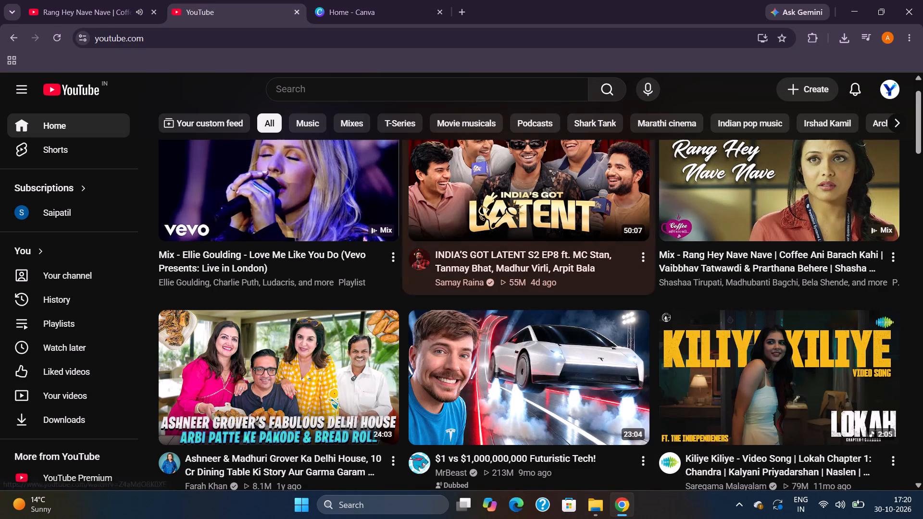
pyautogui.click(886, 98)
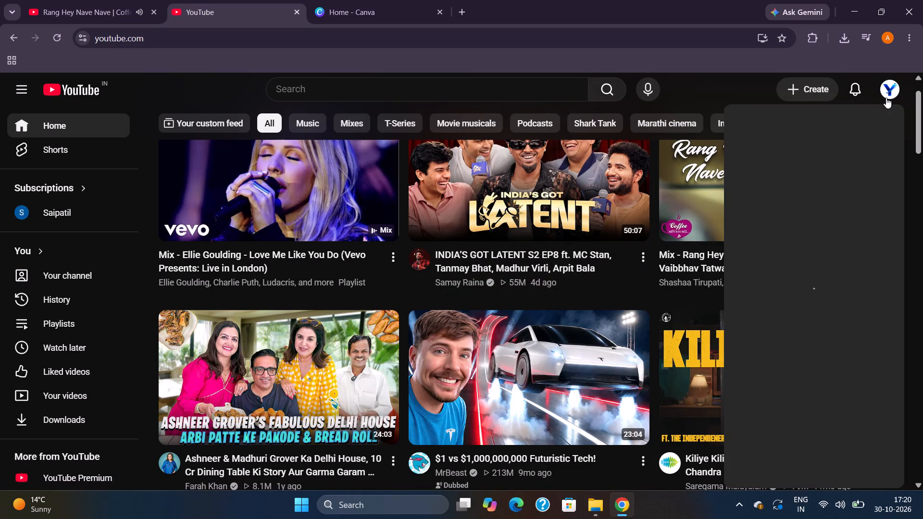
pyautogui.click(725, 233)
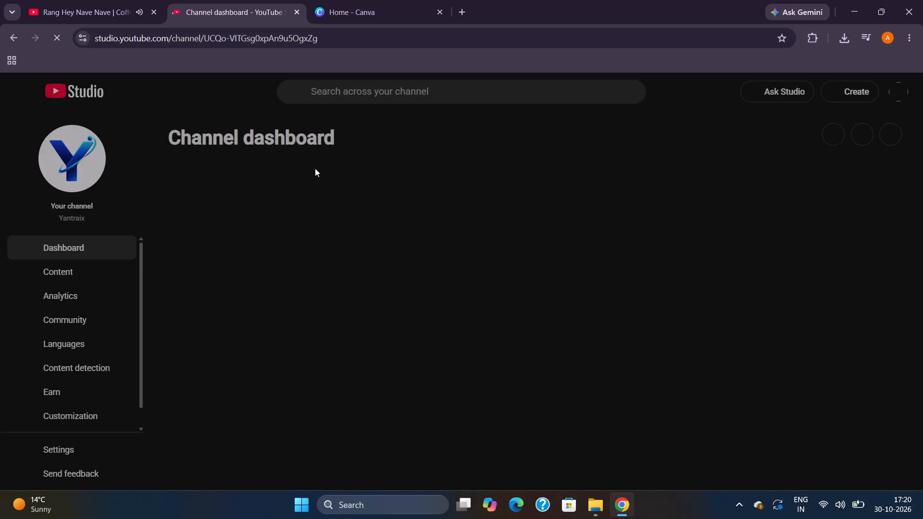
pyautogui.scroll(-2, 315, 168)
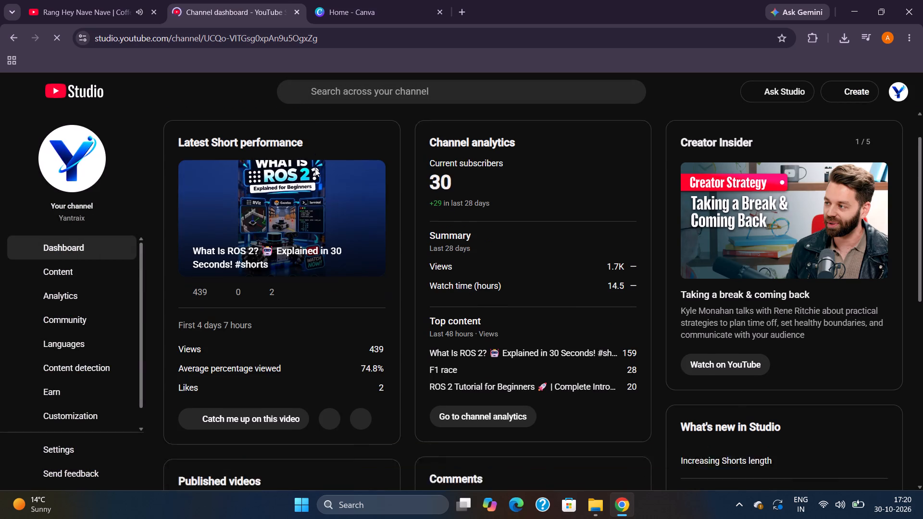
pyautogui.scroll(-1, 315, 168)
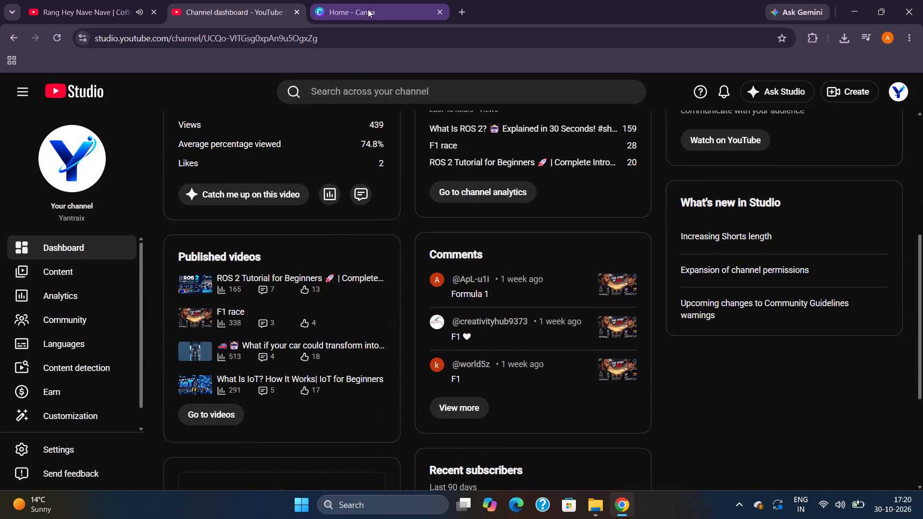
# Return to the Canva home page to check the progress of the MP4 video download.
pyautogui.click(398, 16)
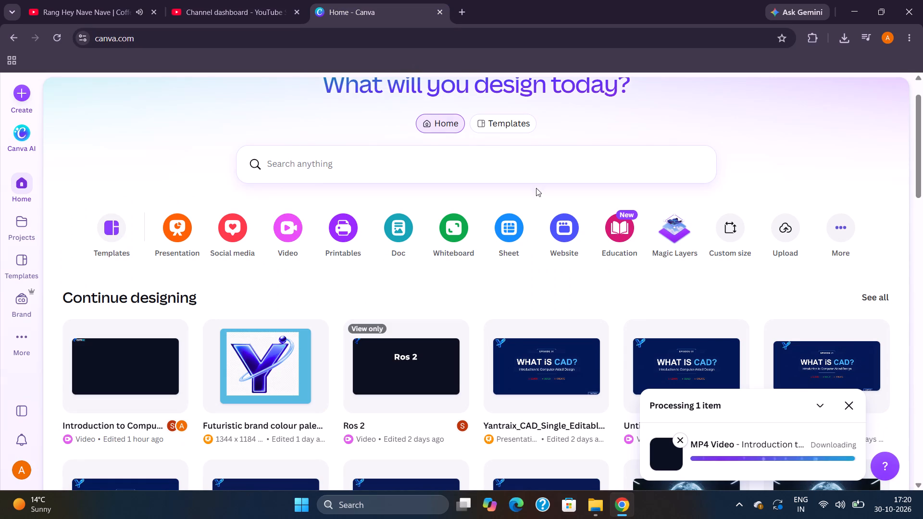
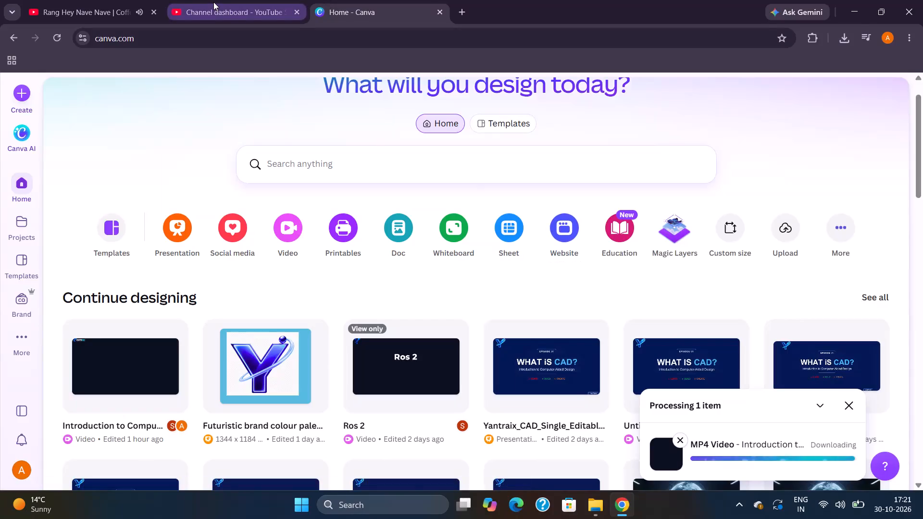
# Skip ahead to 1:58 in the music video playing on YouTube and look through the songs in its mix playlist.
pyautogui.click(213, 2)
pyautogui.click(130, 0)
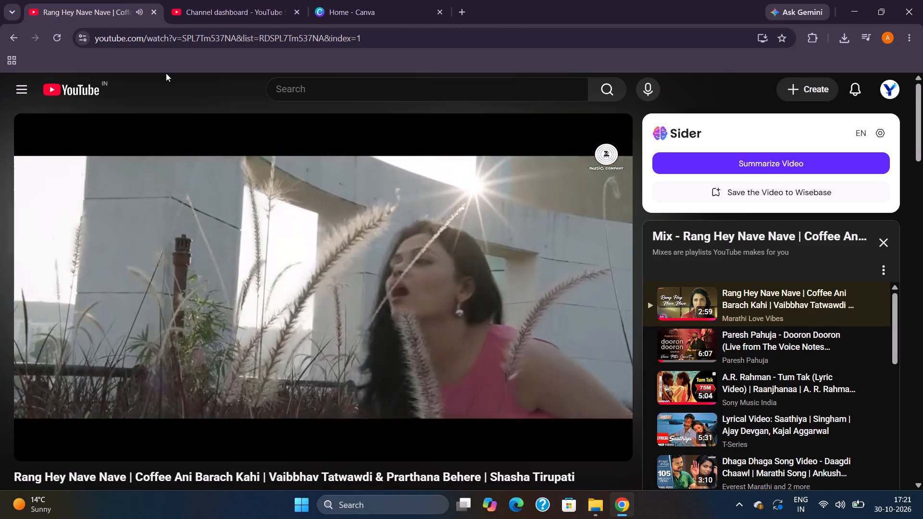
pyautogui.click(392, 422)
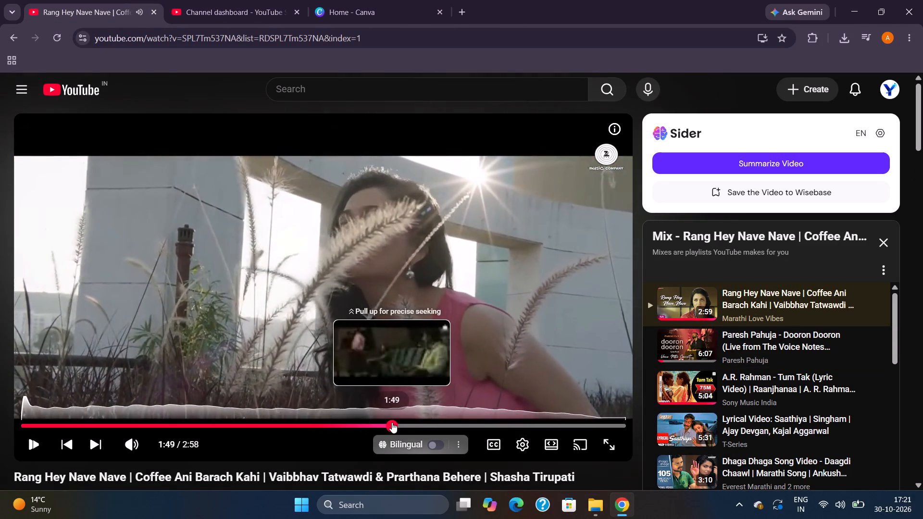
pyautogui.click(422, 425)
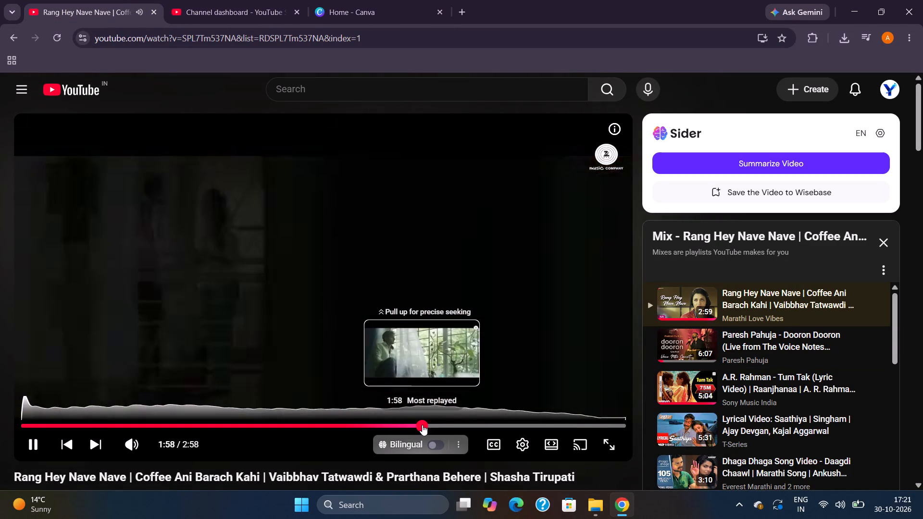
pyautogui.scroll(-1, 414, 323)
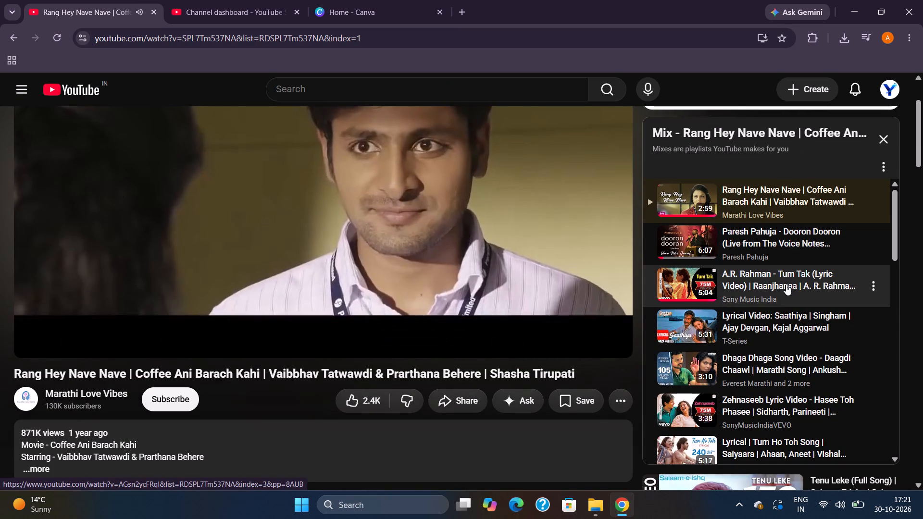
pyautogui.scroll(-1, 786, 284)
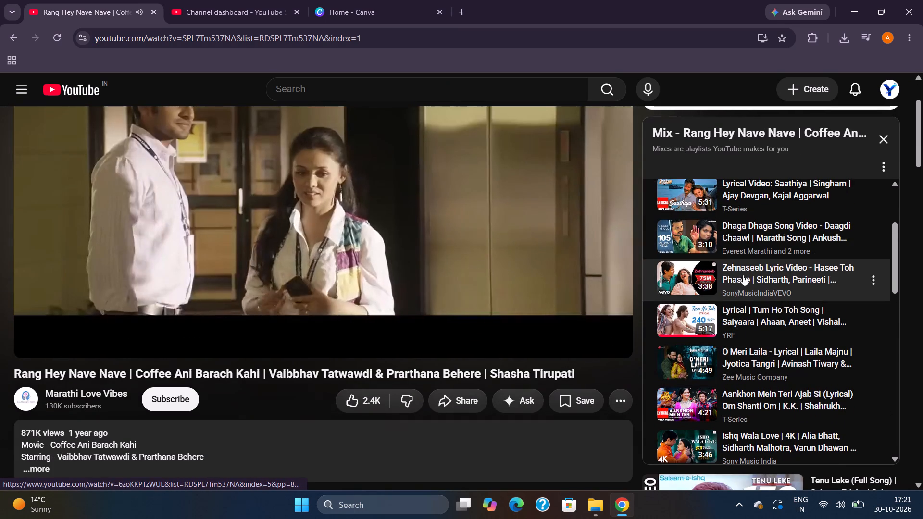
pyautogui.scroll(-3, 753, 347)
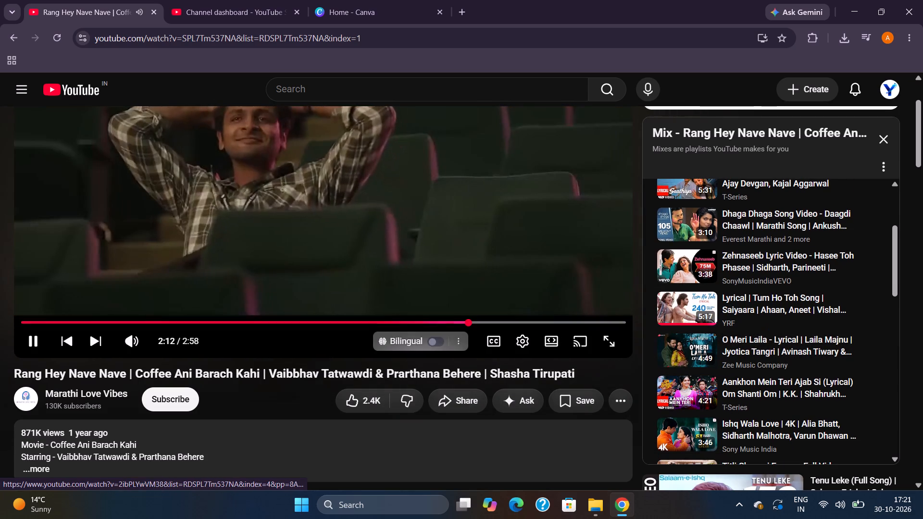
# Return to the Canva home page to check the progress of the MP4 video download.
pyautogui.click(245, 0)
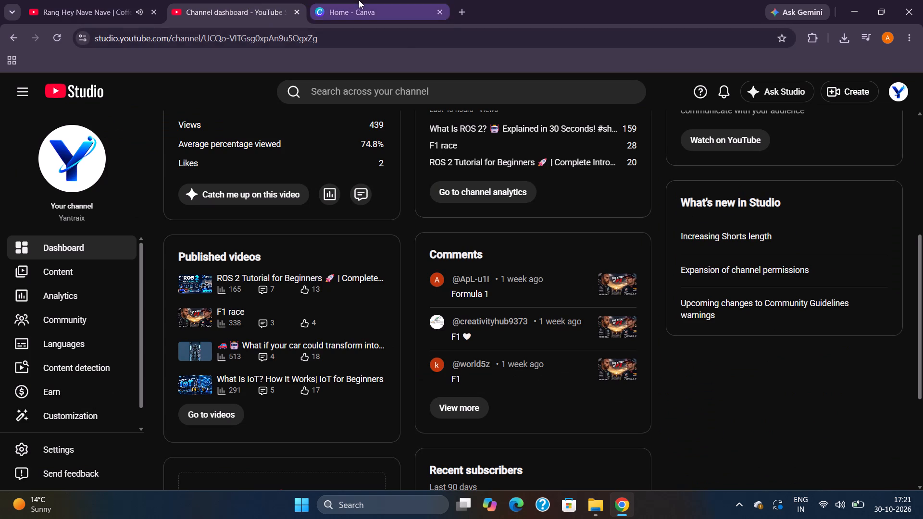
pyautogui.click(359, 0)
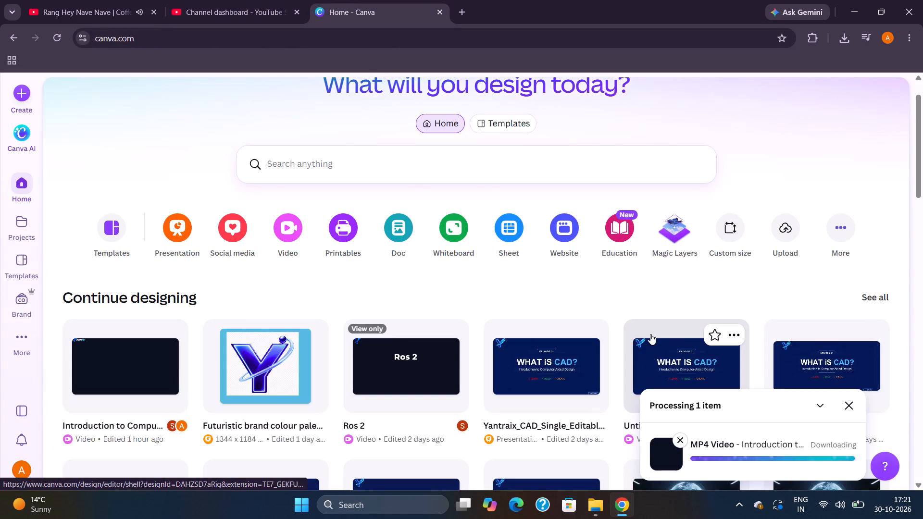
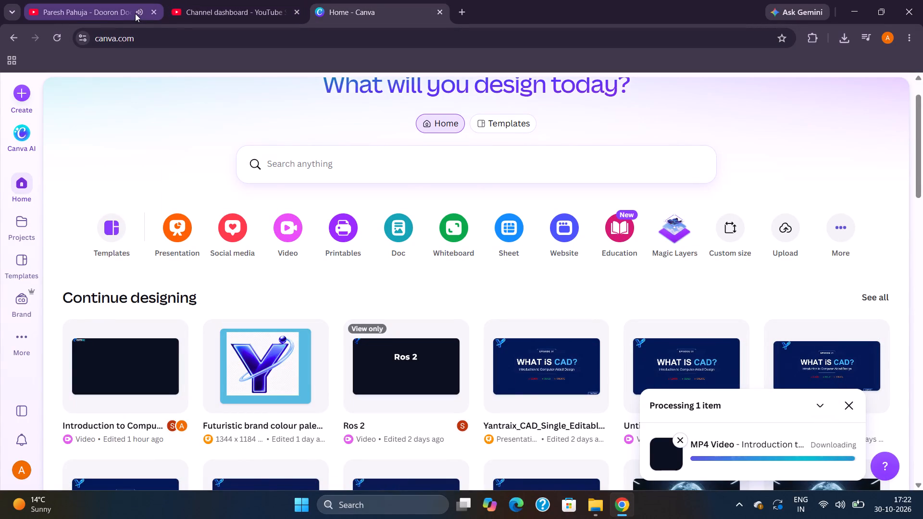
# Browse the songs in the YouTube mix playlist and play the Titli Chennai Express full video song.
pyautogui.click(119, 12)
pyautogui.scroll(-6, 792, 379)
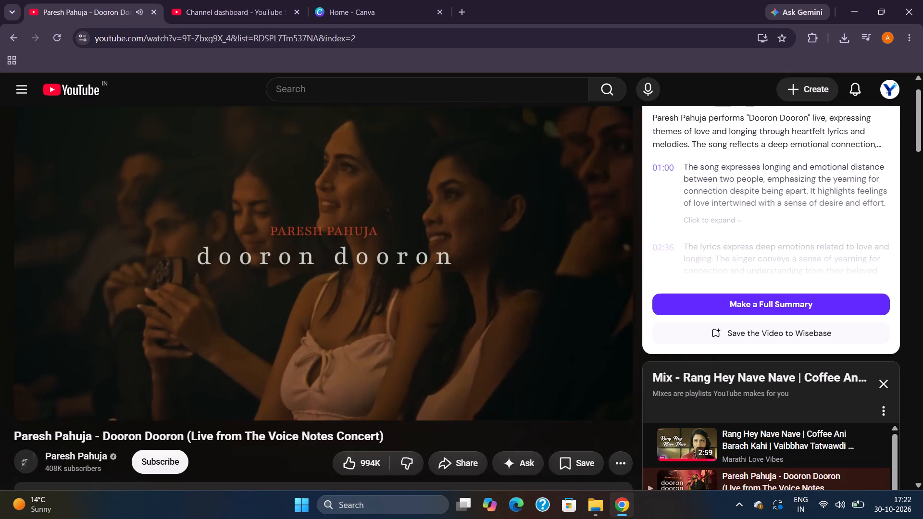
pyautogui.scroll(-2, 792, 379)
pyautogui.scroll(-5, 777, 324)
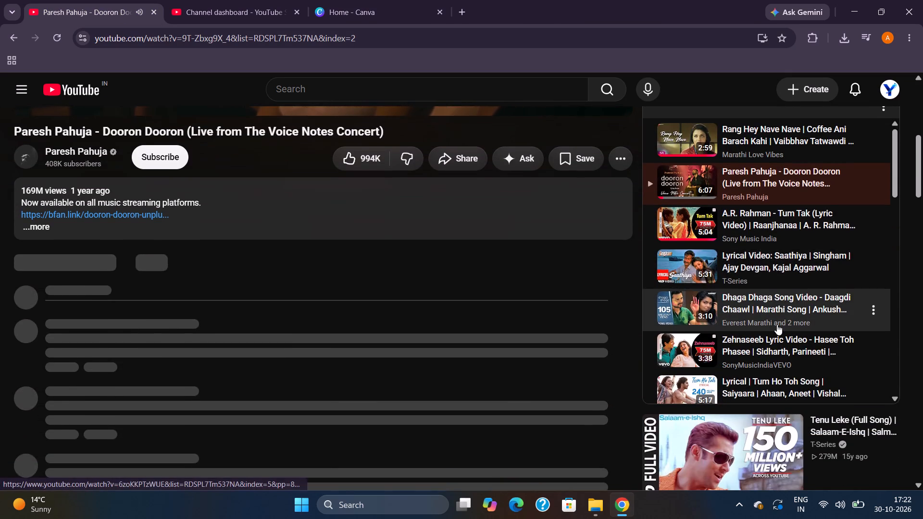
pyautogui.scroll(-4, 777, 324)
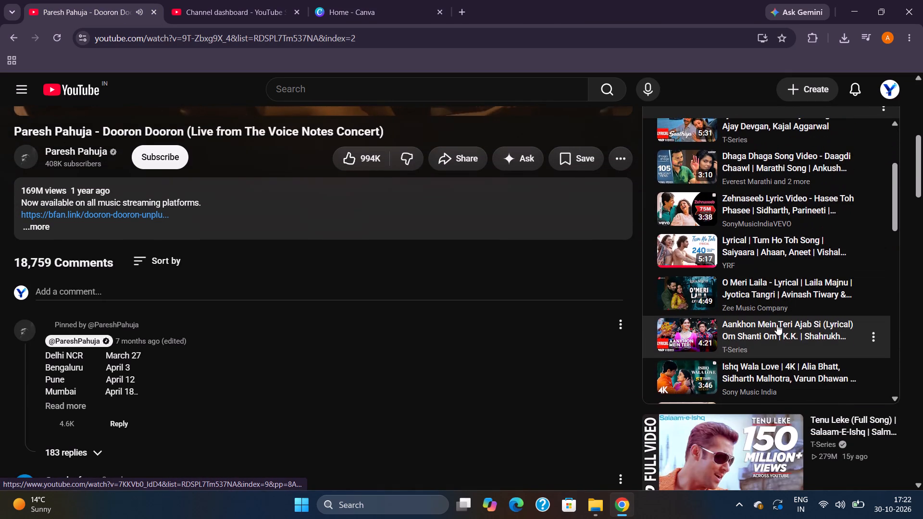
pyautogui.scroll(-2, 777, 324)
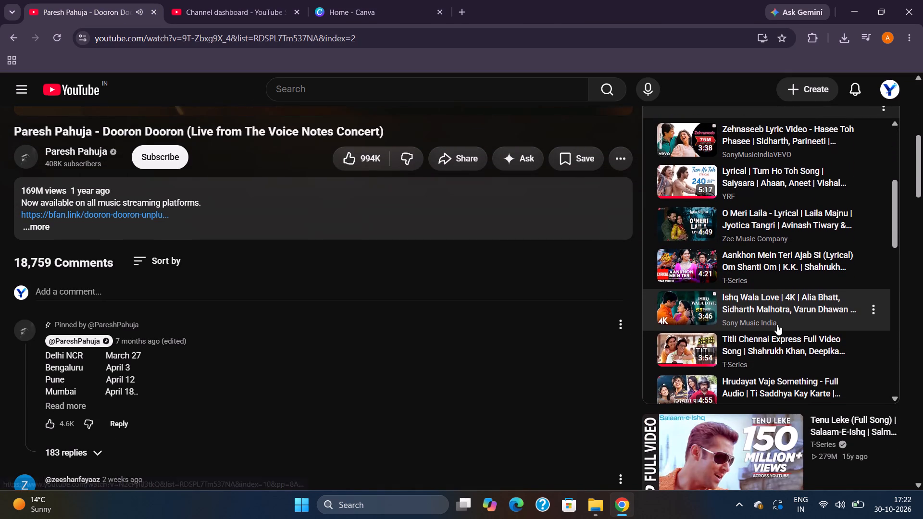
pyautogui.scroll(-1, 704, 315)
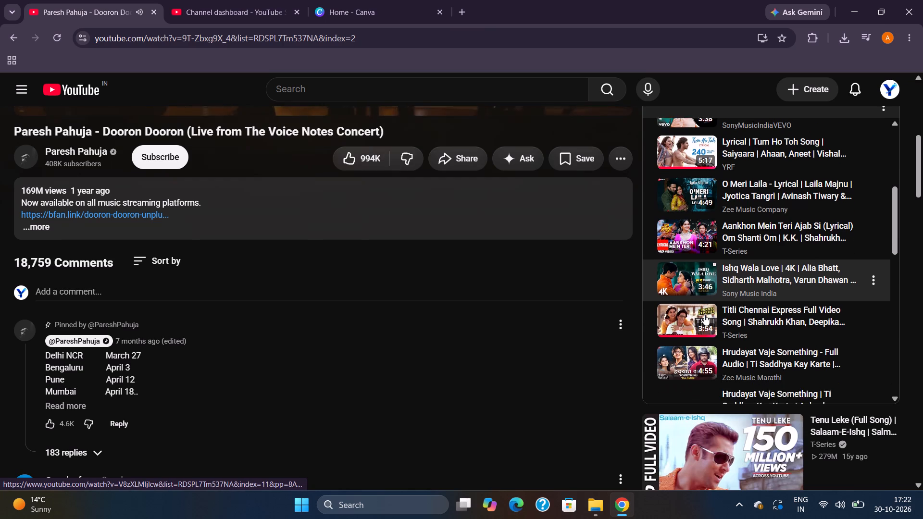
pyautogui.scroll(-1, 704, 315)
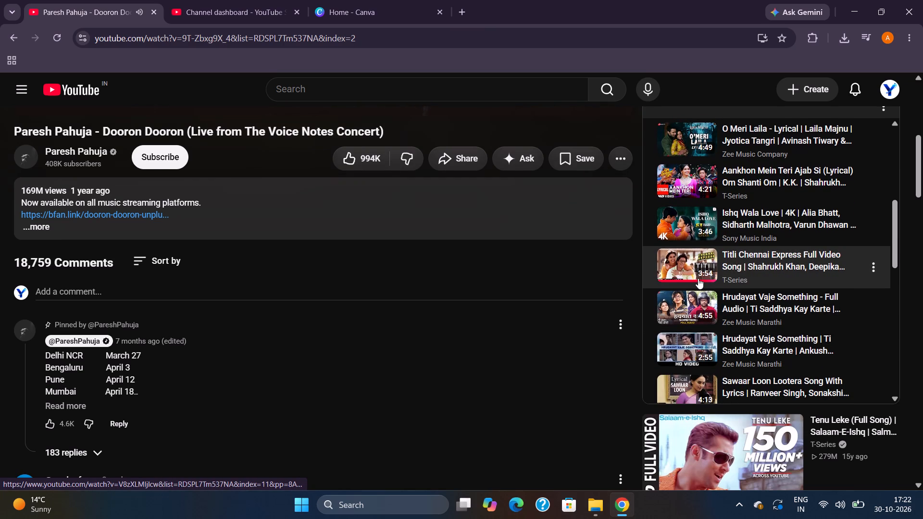
pyautogui.click(686, 254)
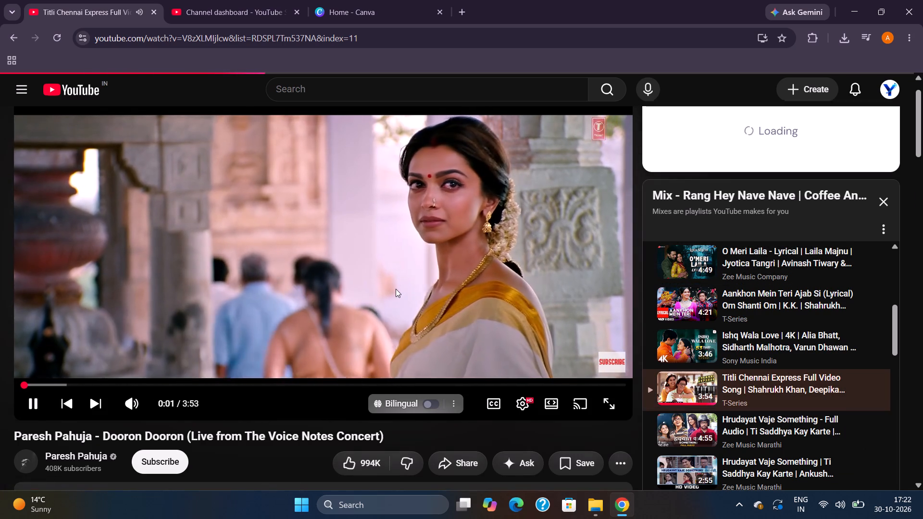
# Skip ahead to about 0:42 in the Titli Chennai Express music video.
pyautogui.press('Right')
pyautogui.press('Right')
pyautogui.scroll(-1, 396, 289)
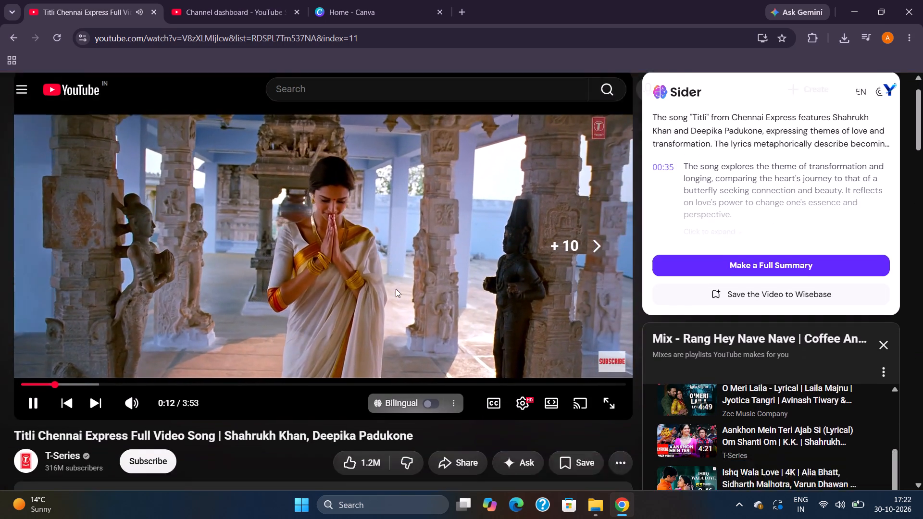
pyautogui.scroll(-1, 396, 289)
pyautogui.press('Right')
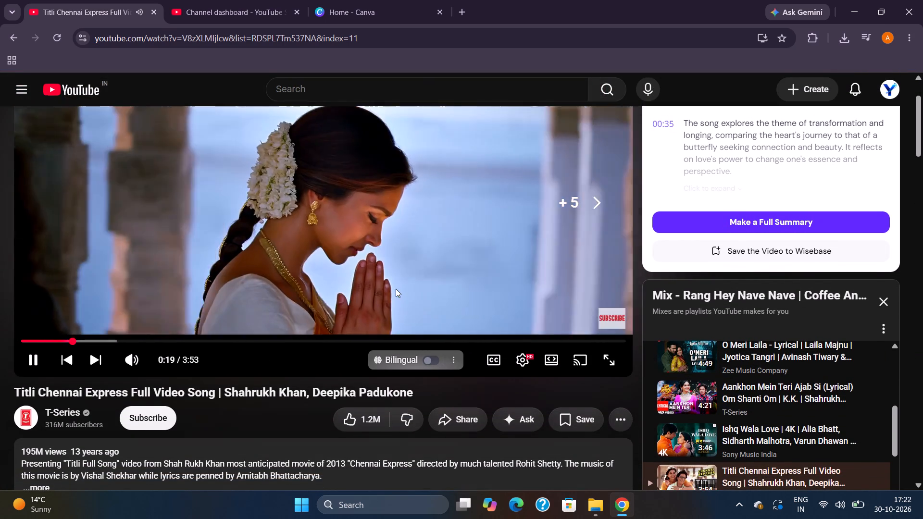
pyautogui.press('Right')
pyautogui.press('Right')
pyautogui.press('Right')
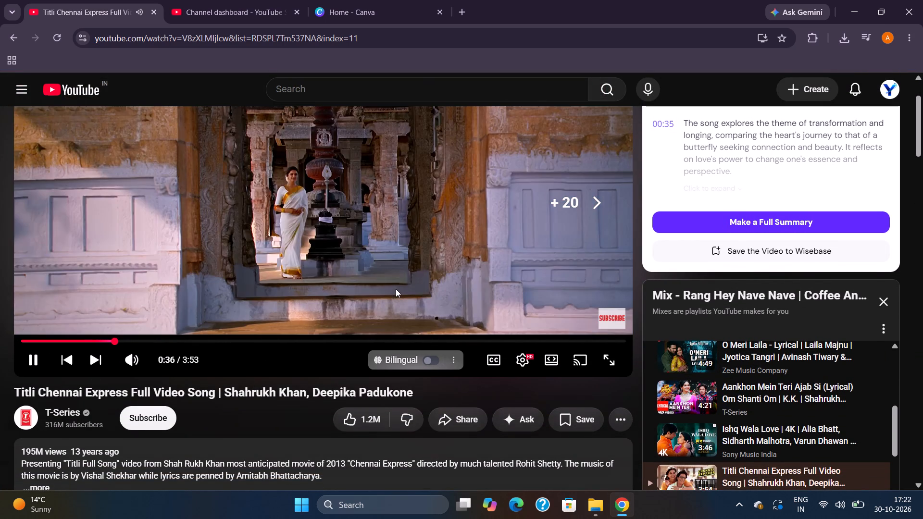
pyautogui.press('Right')
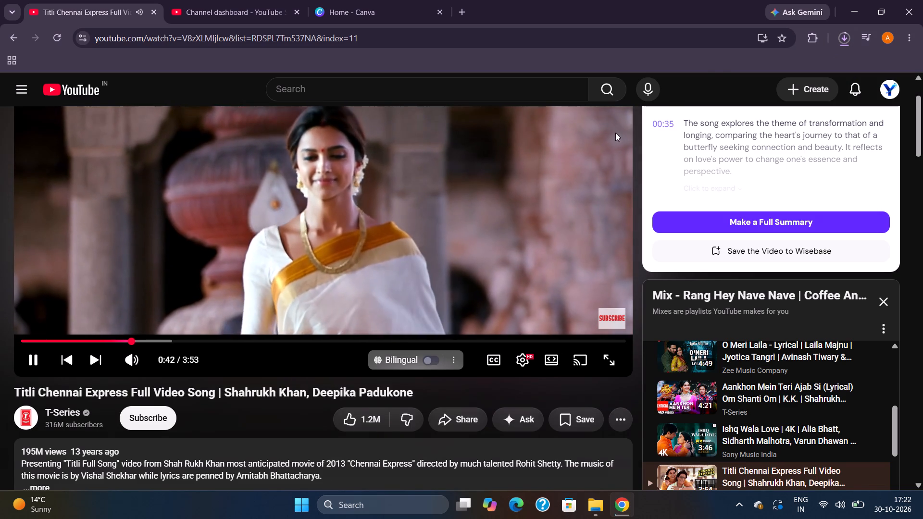
# Check the download progress of Introduction to Computer-Aided Design.mp4 and close the Canva page once the download is done.
pyautogui.click(840, 46)
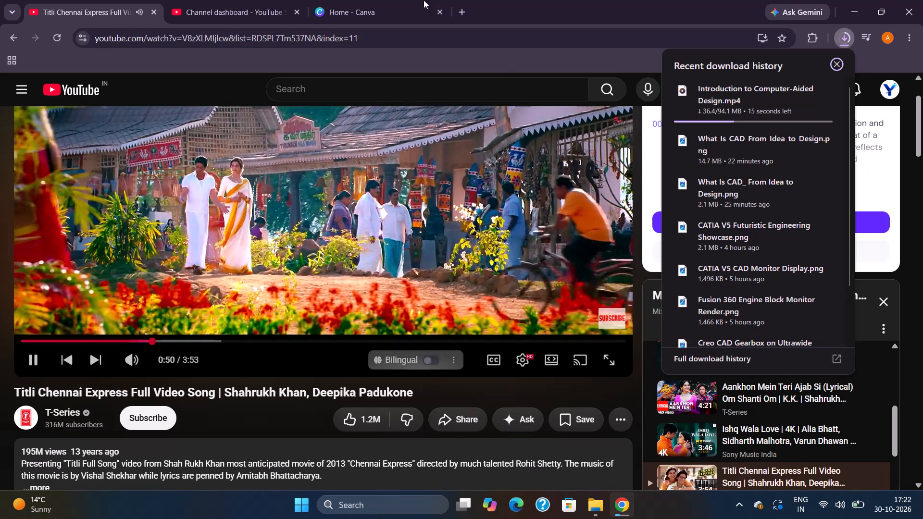
pyautogui.click(348, 0)
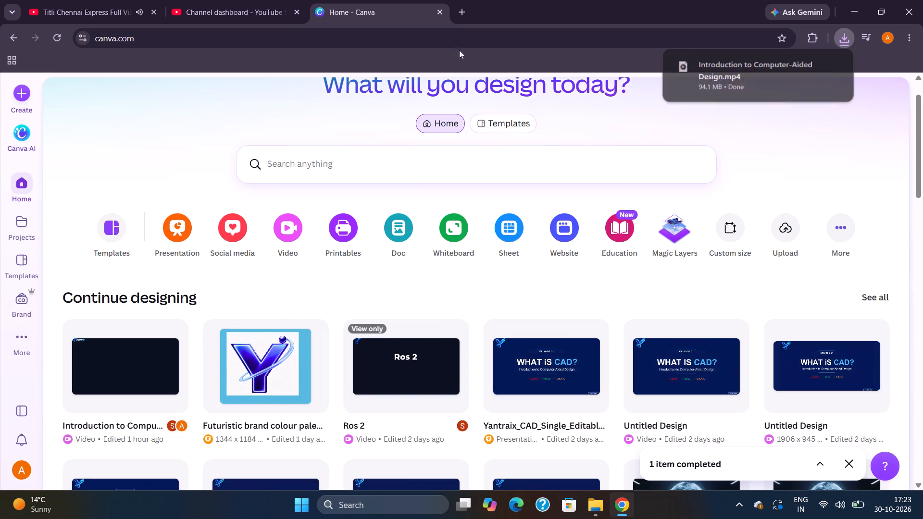
pyautogui.click(441, 14)
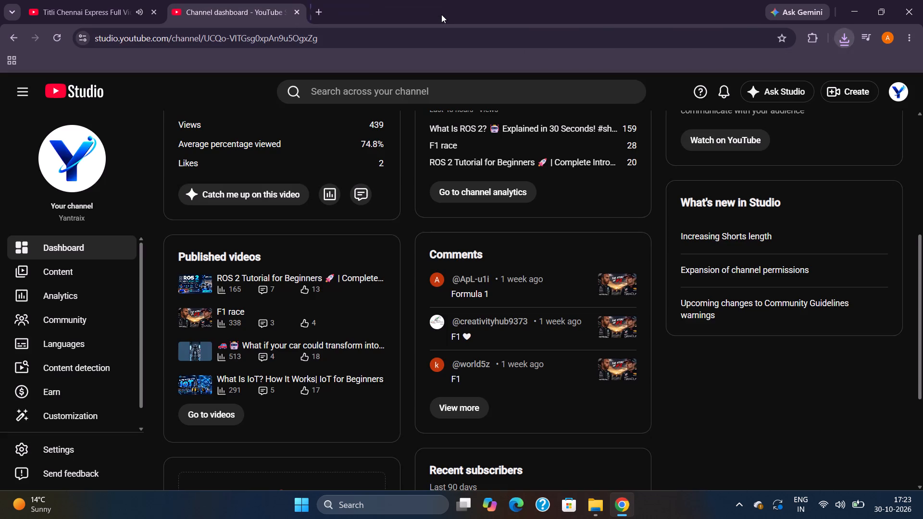
# Open the Introduction to Computer-Aided Design video from the Downloads folder and preview its opening in full screen.
pyautogui.click(599, 494)
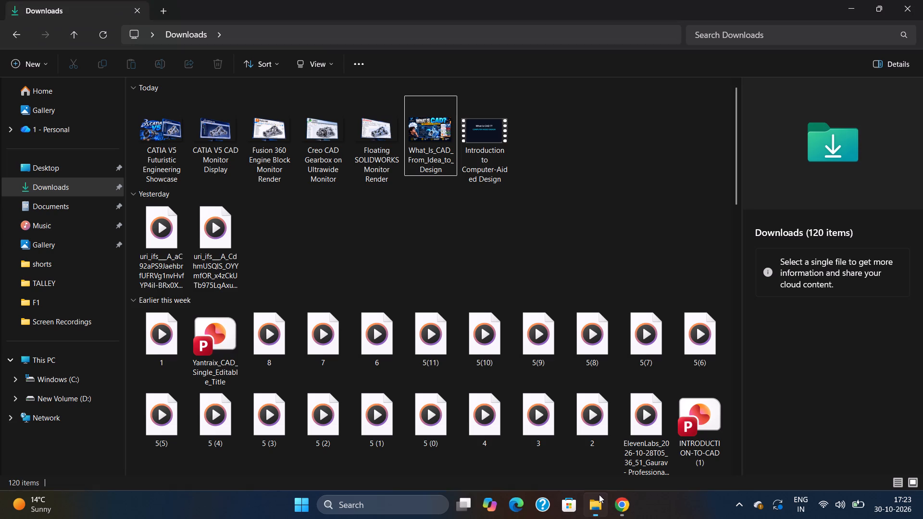
pyautogui.click(496, 155)
pyautogui.doubleClick(496, 155)
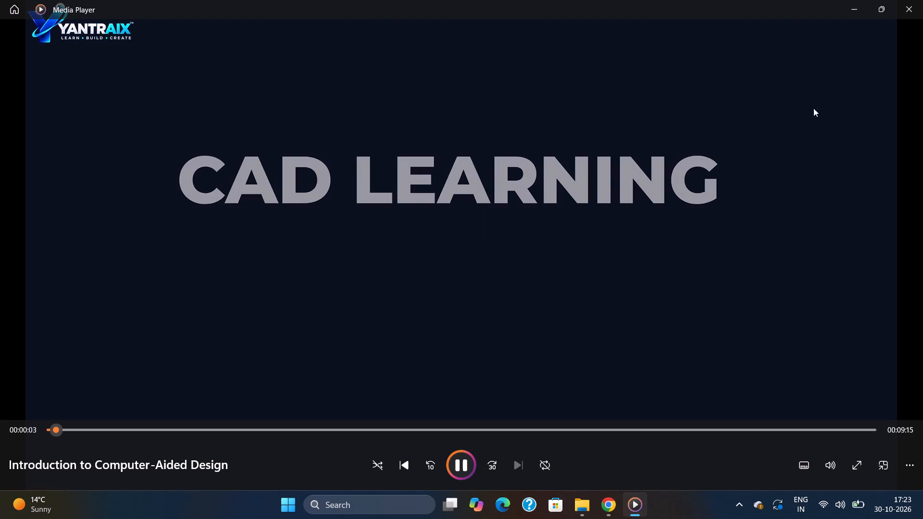
pyautogui.click(858, 471)
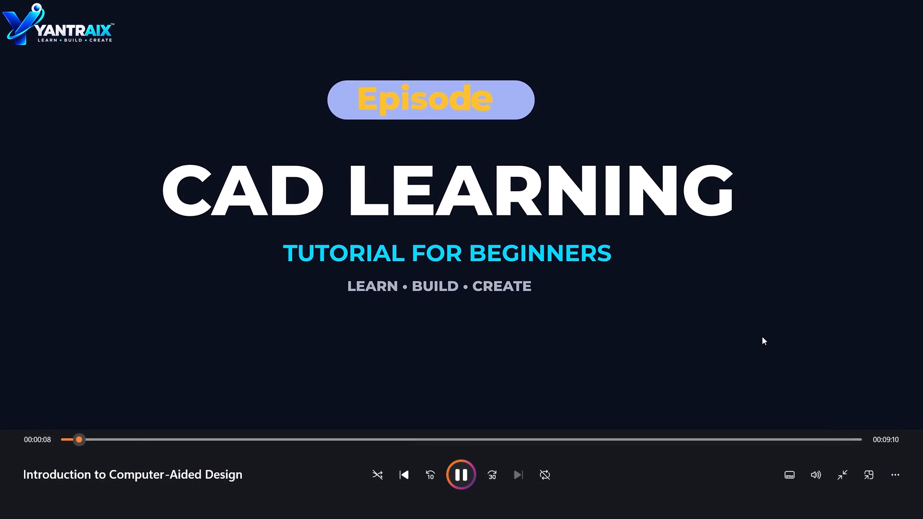
pyautogui.press('Escape')
pyautogui.press('Escape')
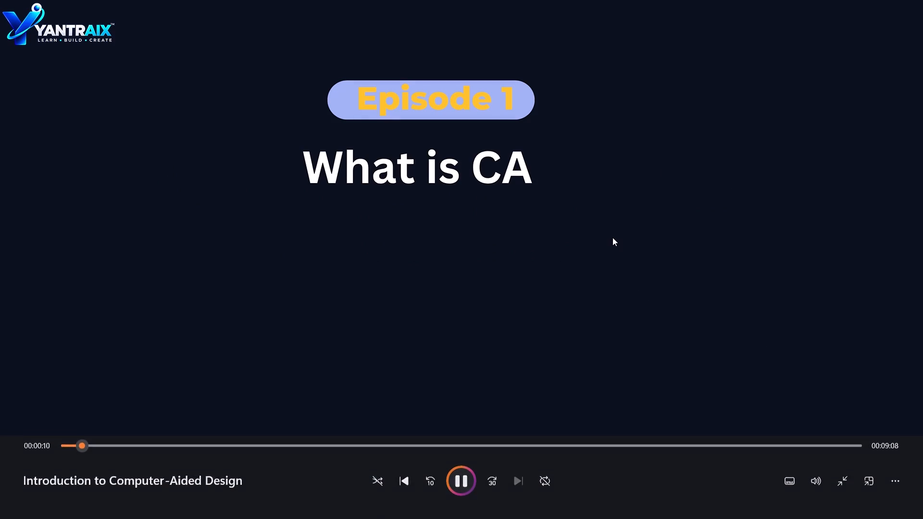
pyautogui.press('Escape')
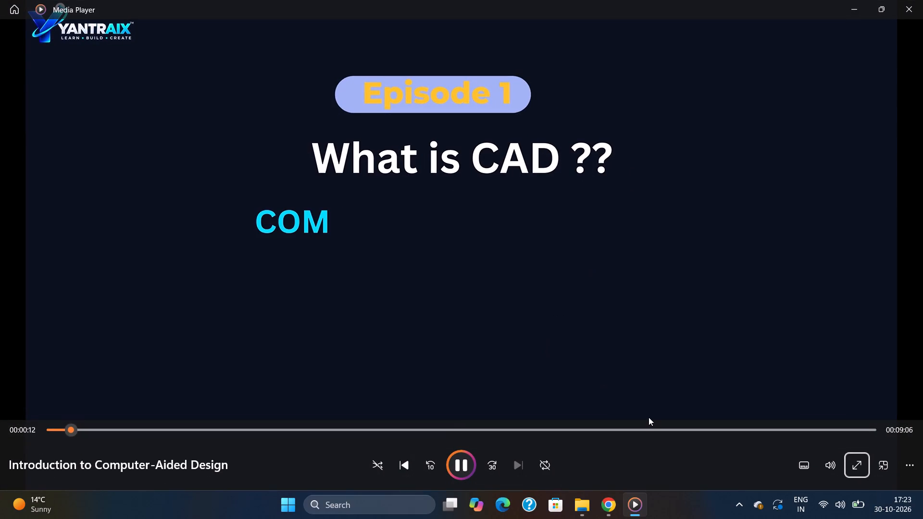
# Switch back to Chrome and pause the Titli Chennai Express music video on YouTube.
pyautogui.click(615, 507)
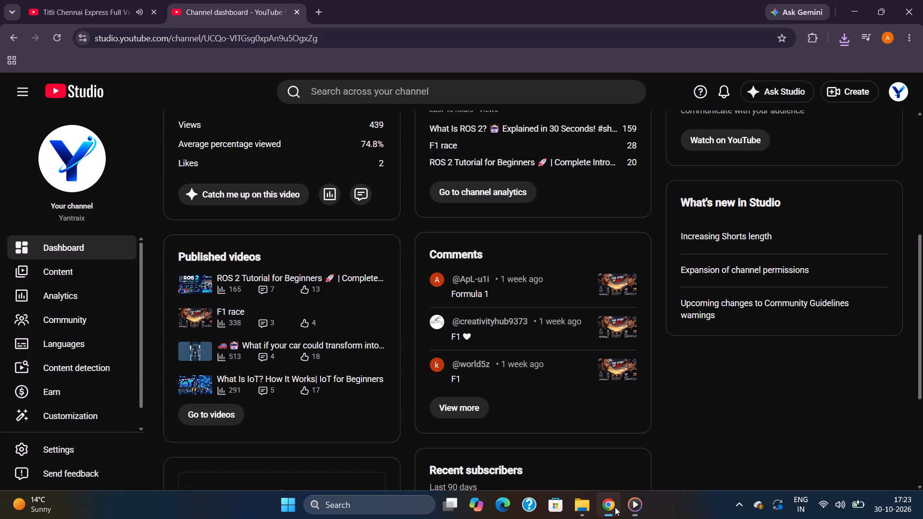
pyautogui.click(106, 8)
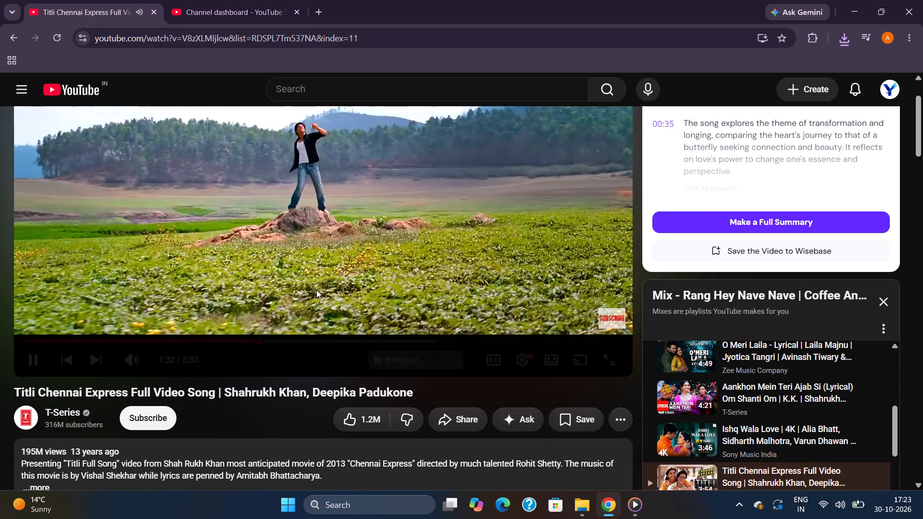
pyautogui.click(326, 305)
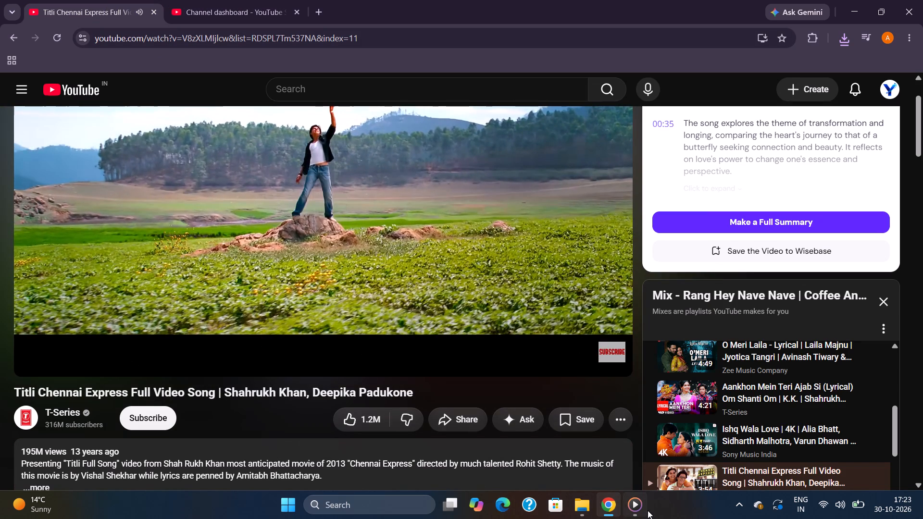
# Return to Media Player, watch the Introduction to Computer-Aided Design video in full screen to about 1:15, and close the player.
pyautogui.click(648, 510)
pyautogui.click(854, 464)
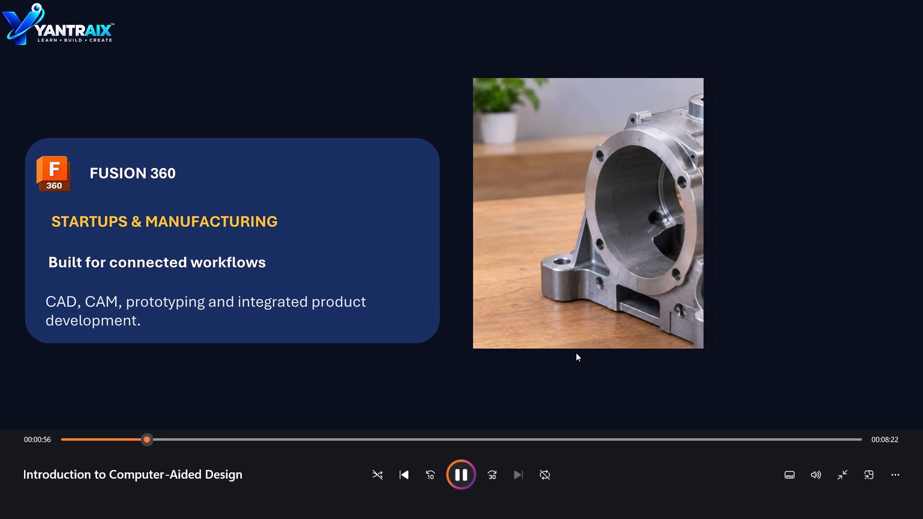
pyautogui.press('Escape')
pyautogui.press('Escape')
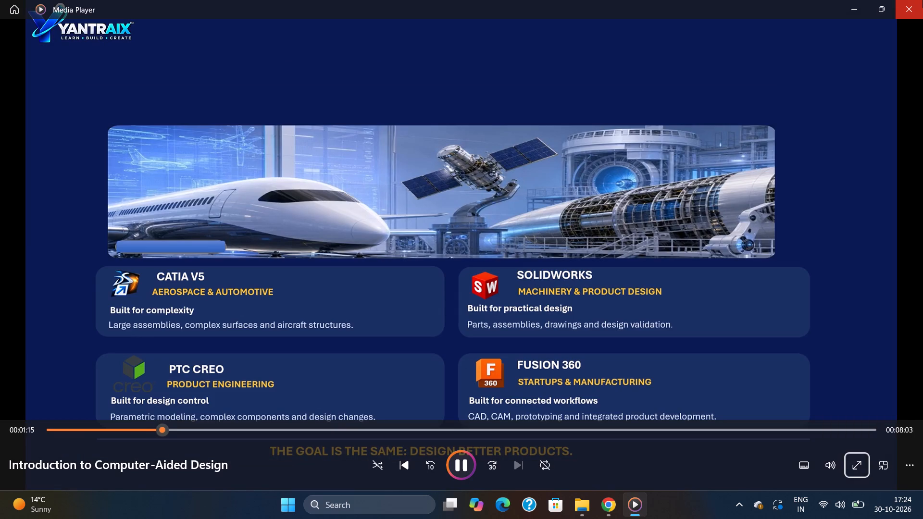
pyautogui.click(922, 0)
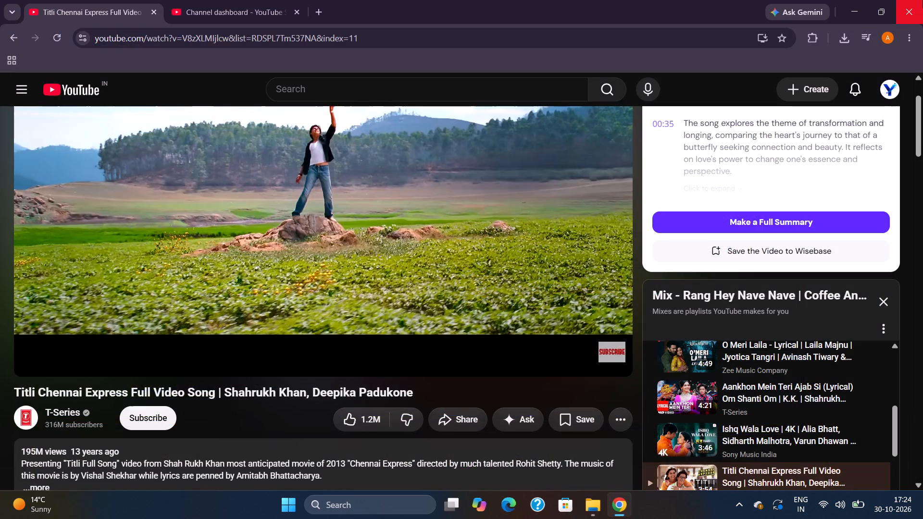
# Start a new video upload from the Yantraix channel dashboard in YouTube Studio.
pyautogui.click(599, 510)
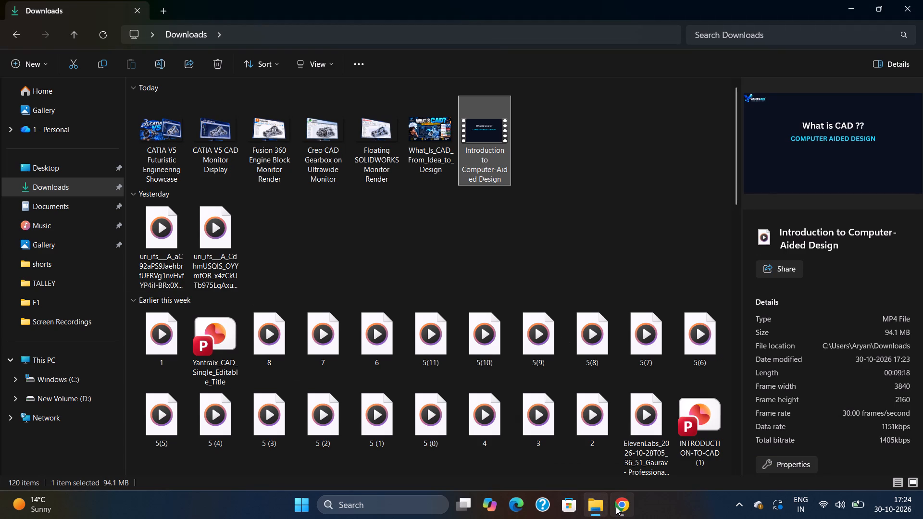
pyautogui.click(616, 506)
pyautogui.click(212, 0)
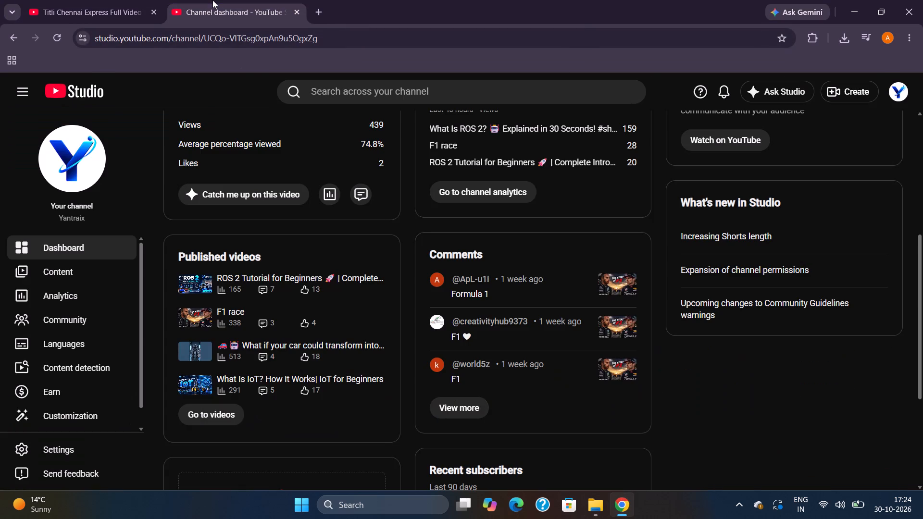
pyautogui.scroll(10, 438, 263)
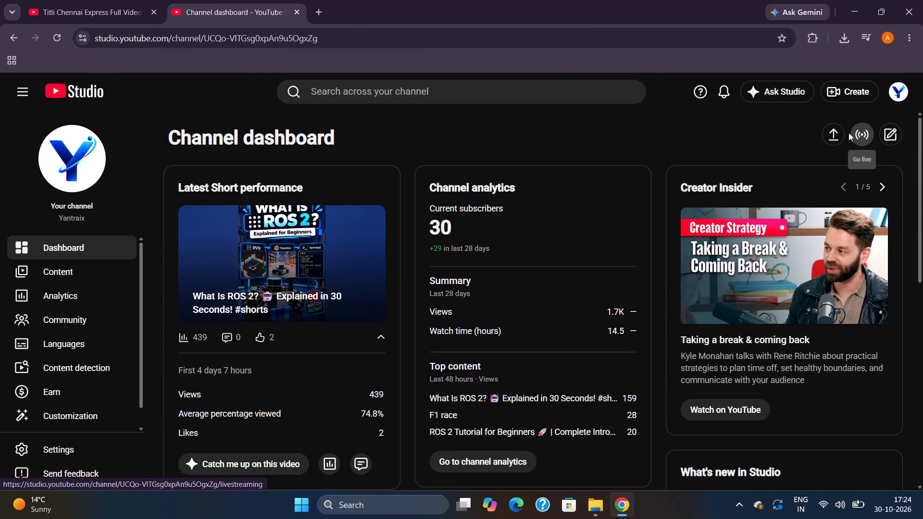
pyautogui.click(841, 136)
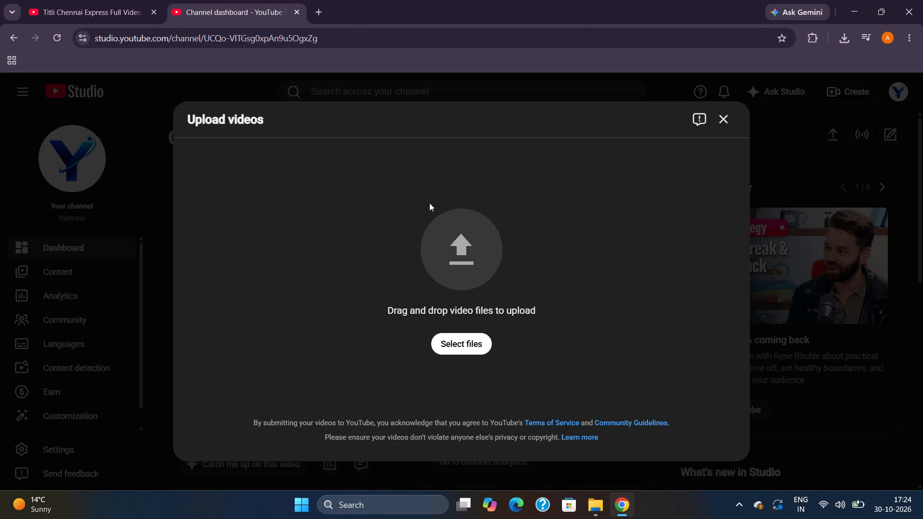
# Upload the Introduction to Computer-Aided Design video from the Downloads folder and look over its details form.
pyautogui.click(442, 348)
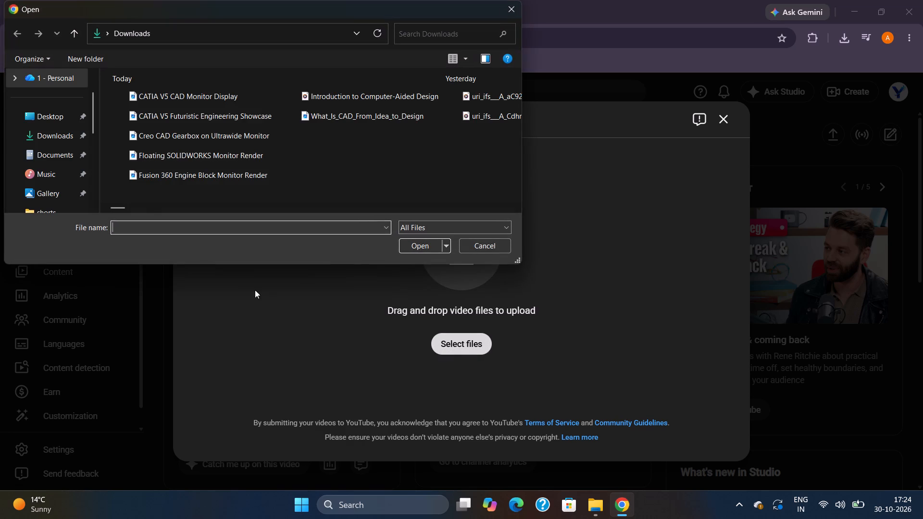
pyautogui.click(321, 102)
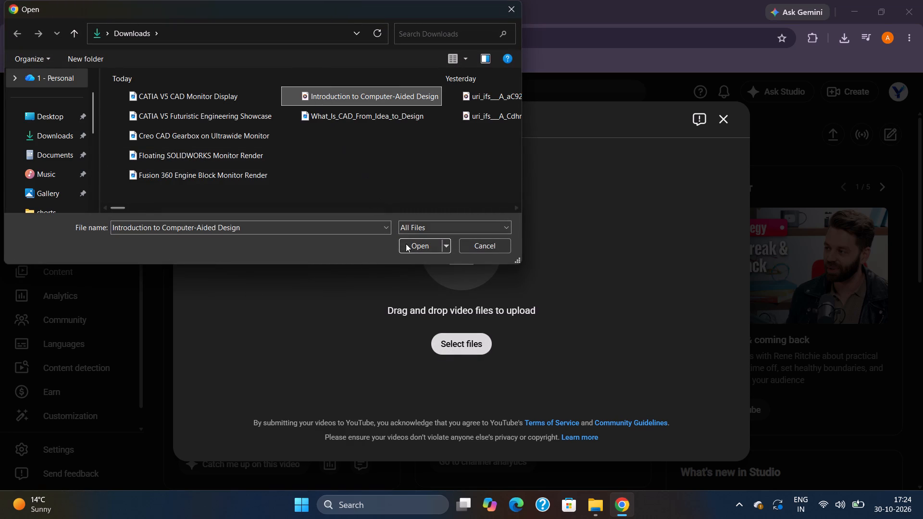
pyautogui.click(407, 247)
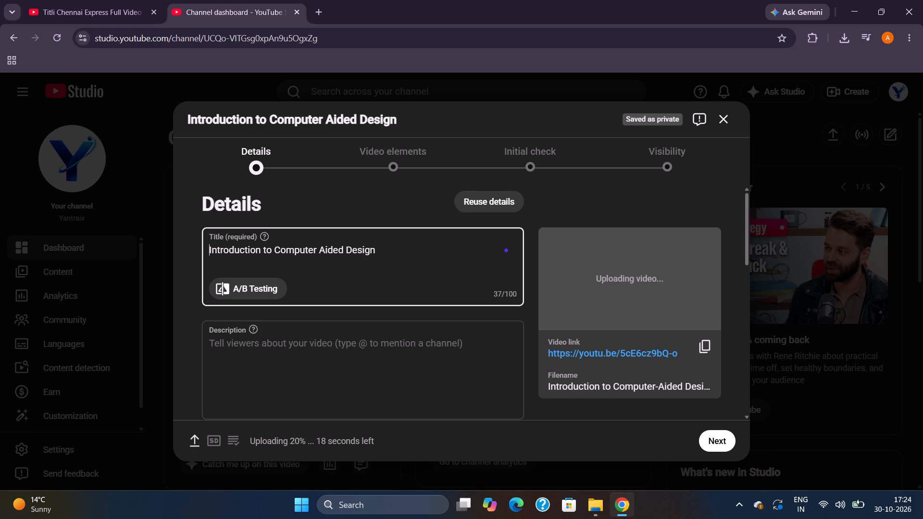
pyautogui.scroll(-1, 407, 253)
pyautogui.scroll(2, 407, 253)
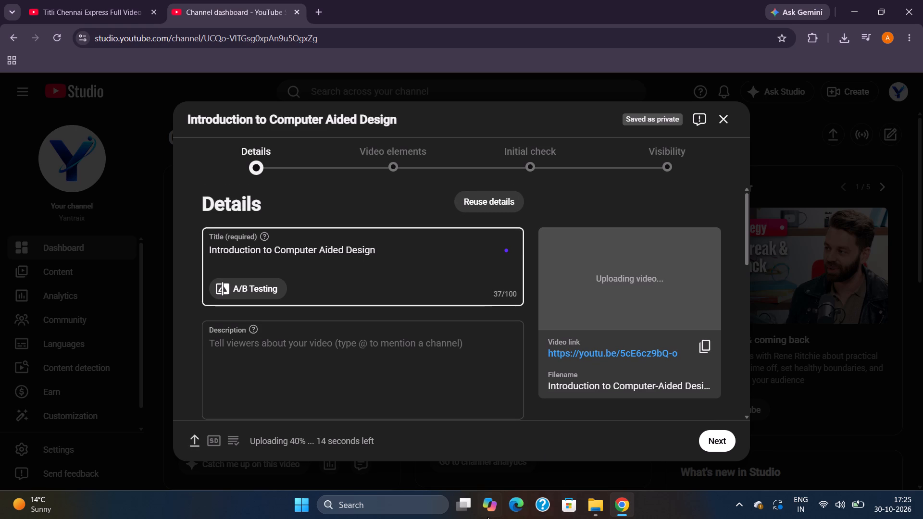
# Switch to WhatsApp by searching for it in Windows.
pyautogui.click(416, 509)
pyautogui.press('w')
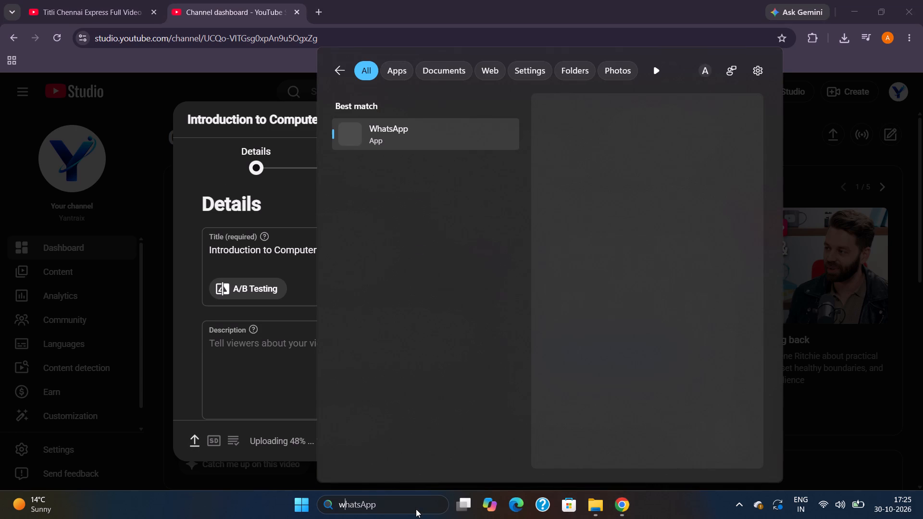
pyautogui.click(420, 128)
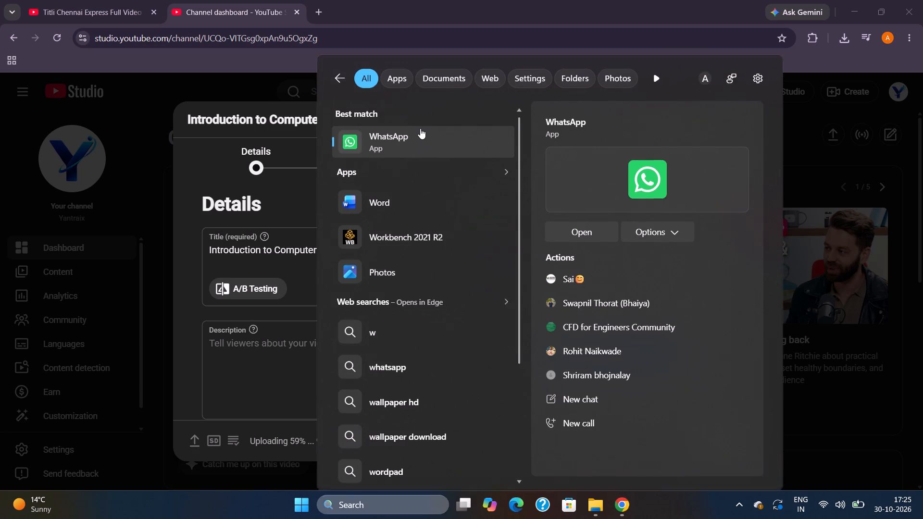
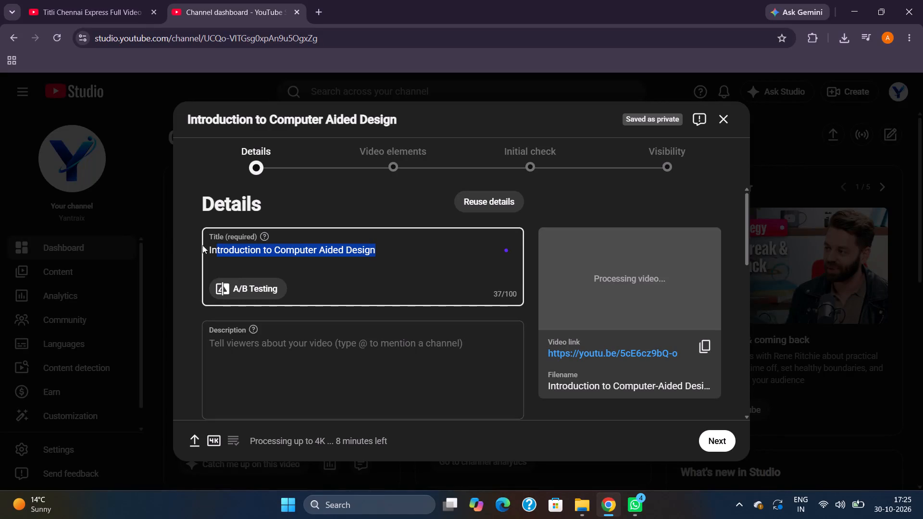
# Replace the video title with "What is CAD? | Introduction to CAD CATIA vs SolidWorks vs Creo vs Fusion 360?", without the ampersand.
pyautogui.hotkey('ctrl', 'v')
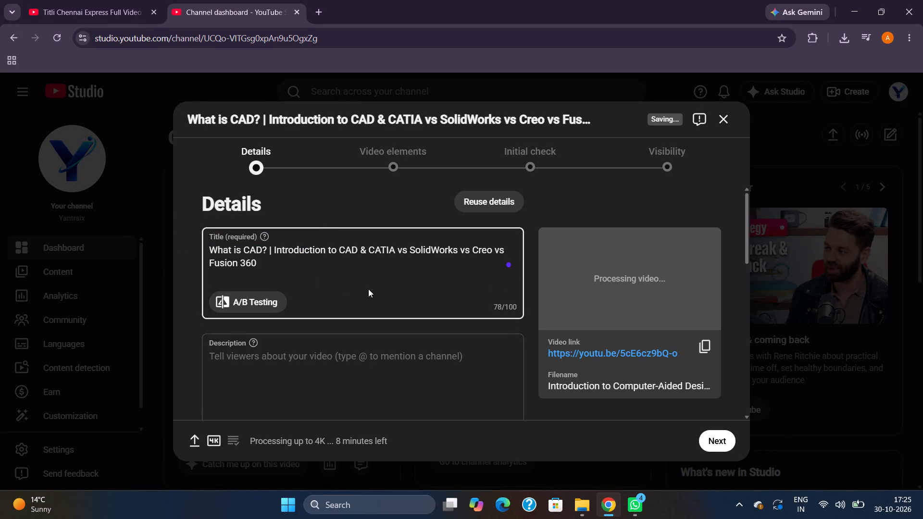
pyautogui.hotkey('shift', '?')
pyautogui.click(365, 250)
pyautogui.press('BackSpace')
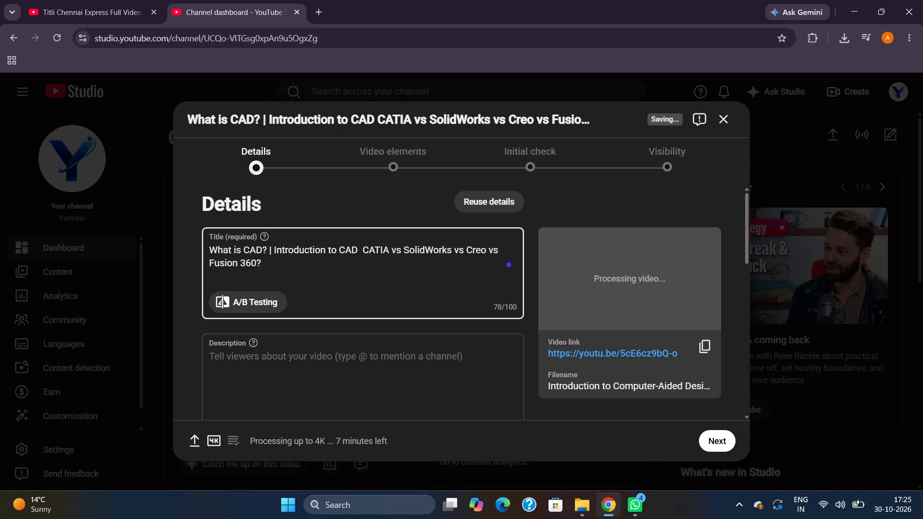
# Insert a "|" separator between "Introduction to CAD" and "CATIA" in the video title.
pyautogui.hotkey('shift', '|')
pyautogui.press('space')
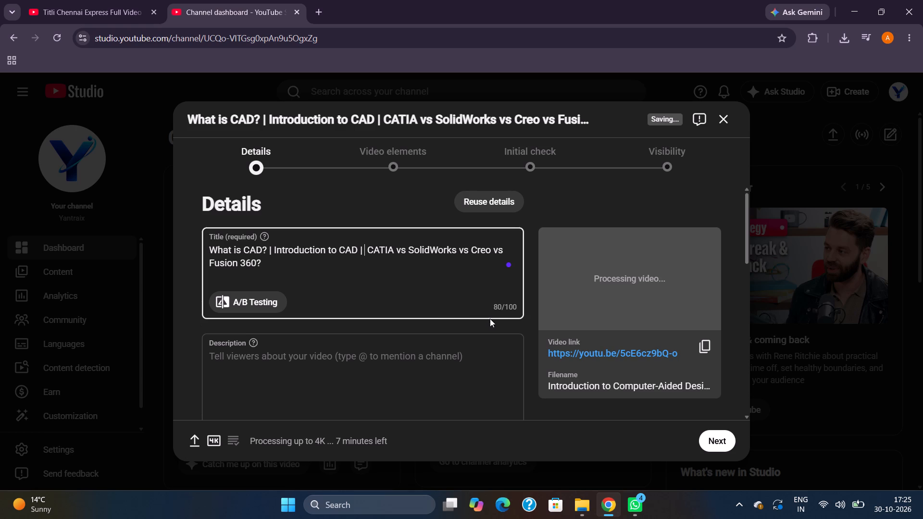
# Open the empty video description for editing.
pyautogui.scroll(-1, 403, 282)
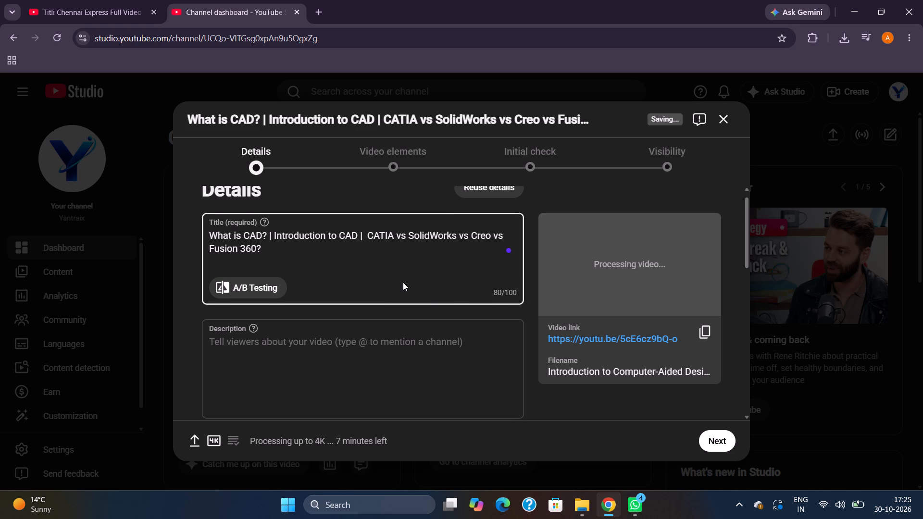
pyautogui.click(361, 356)
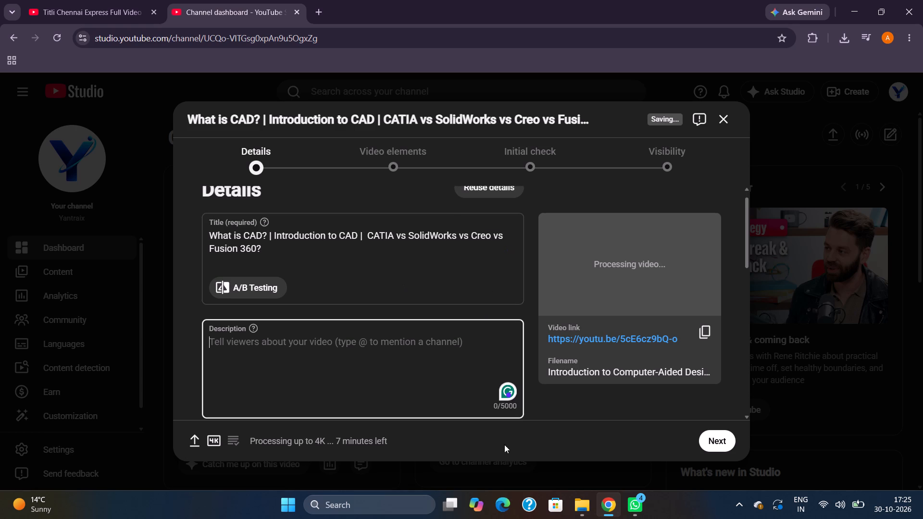
pyautogui.click(650, 518)
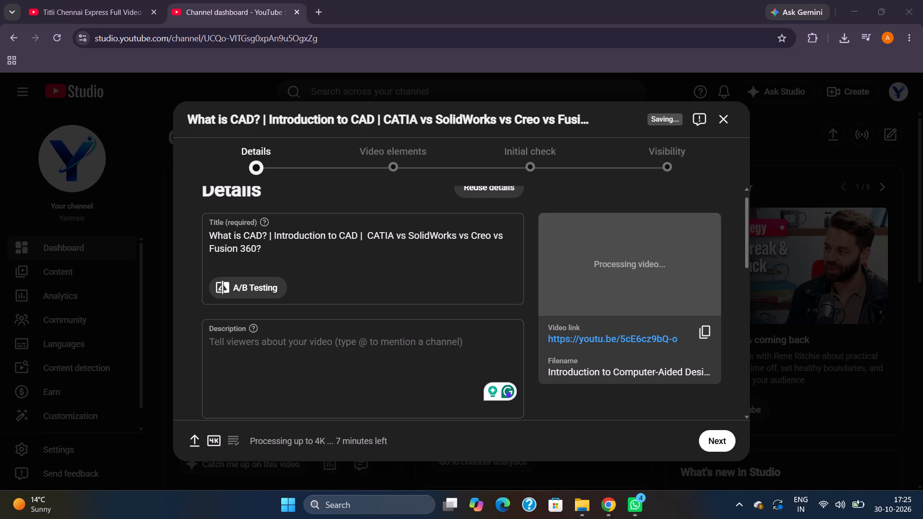
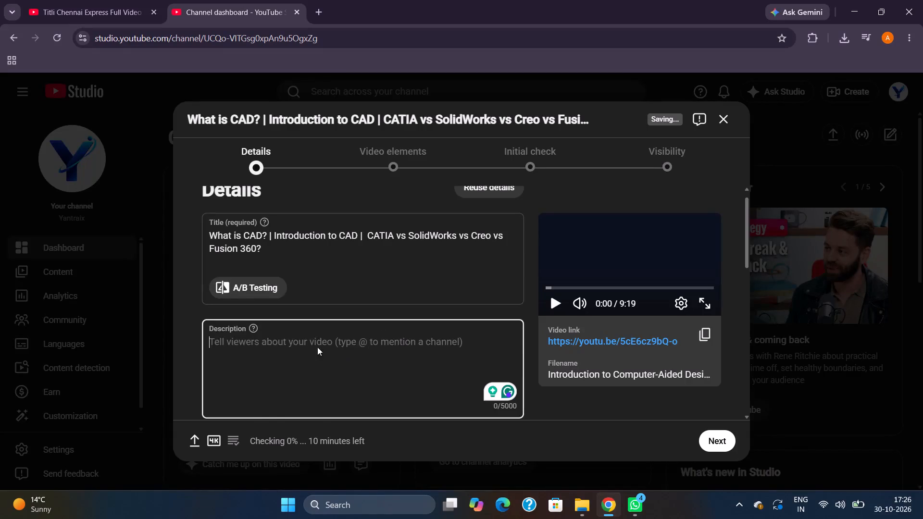
# Upload the What_Is_CAD_From_Idea_to_Design image from the Downloads folder as the video's thumbnail.
pyautogui.scroll(-3, 343, 353)
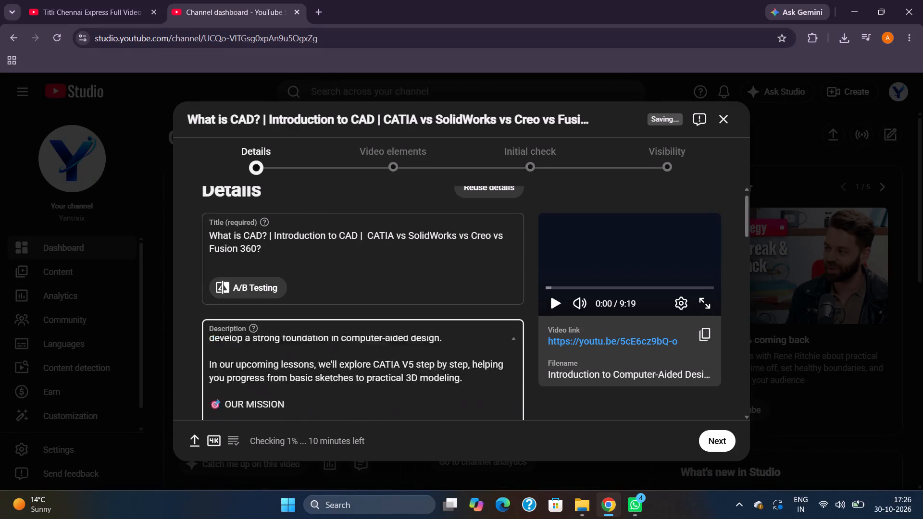
pyautogui.scroll(-3, 343, 353)
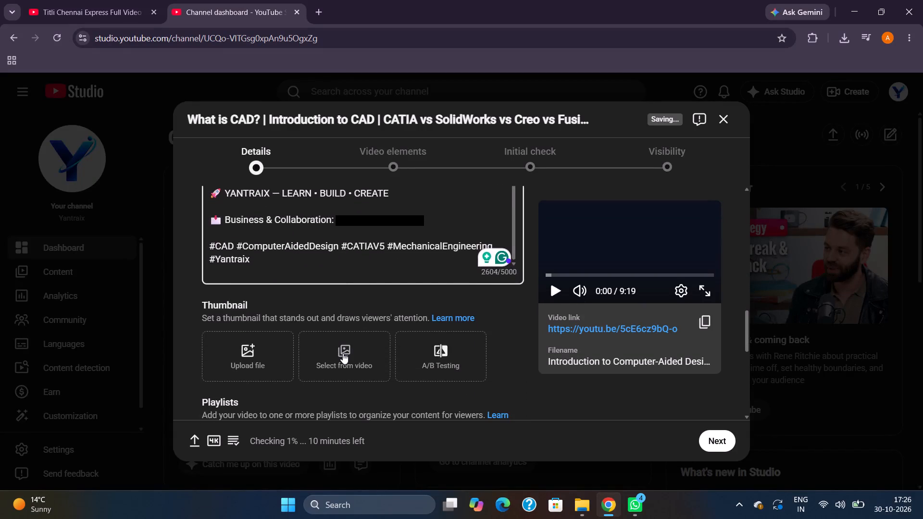
pyautogui.scroll(-1, 343, 353)
pyautogui.click(271, 318)
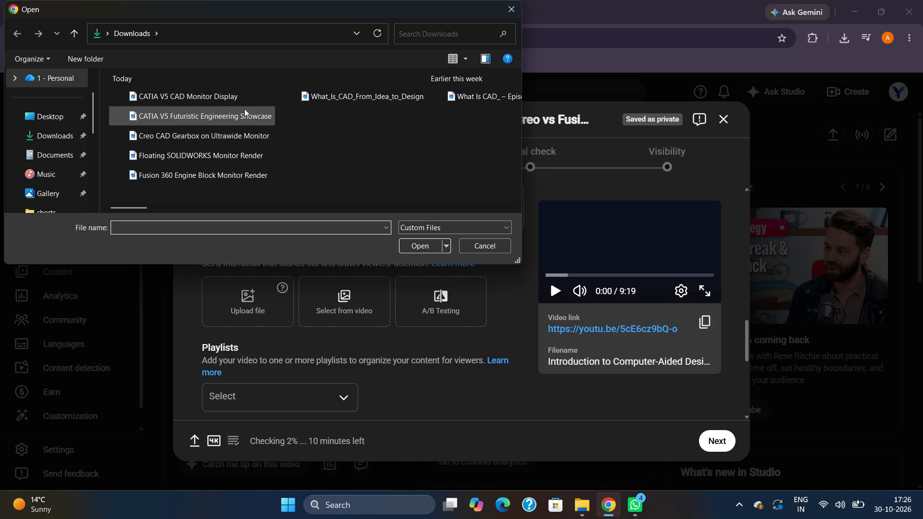
pyautogui.click(338, 102)
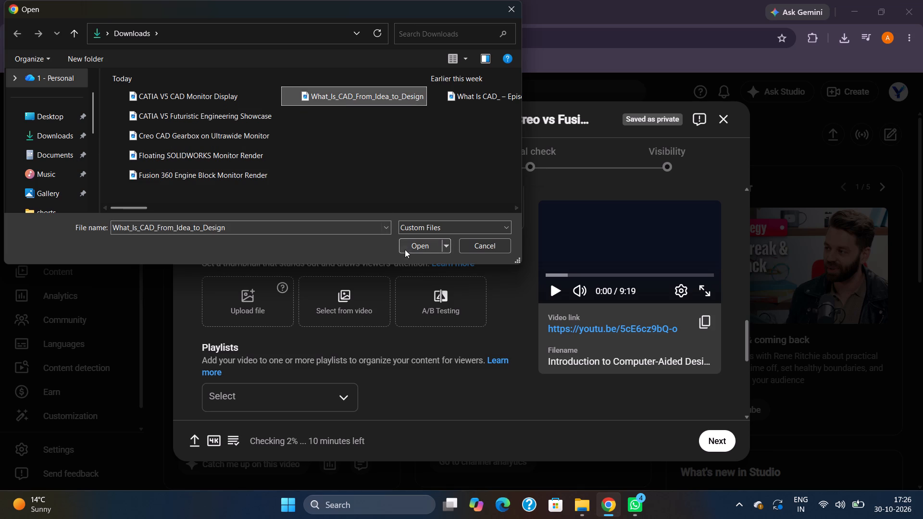
pyautogui.click(413, 250)
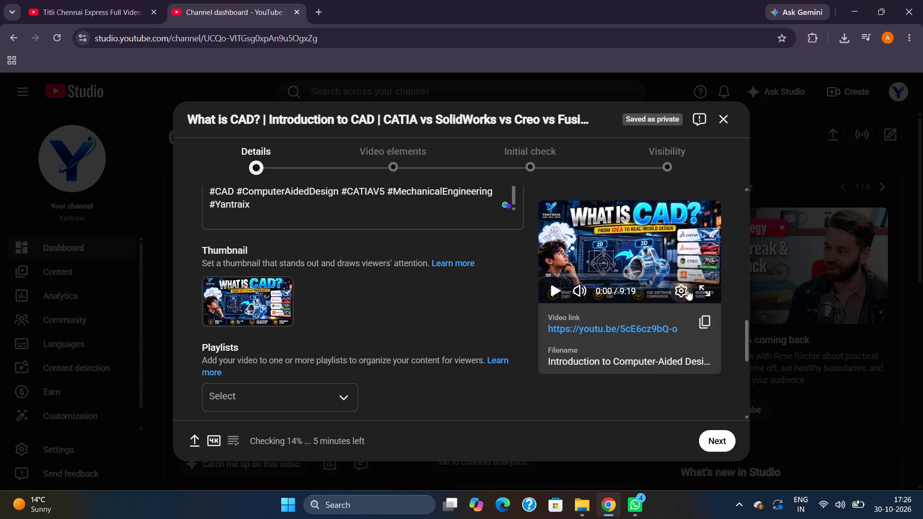
# Preview the uploaded video in full screen, return to the details form and pause playback.
pyautogui.click(703, 294)
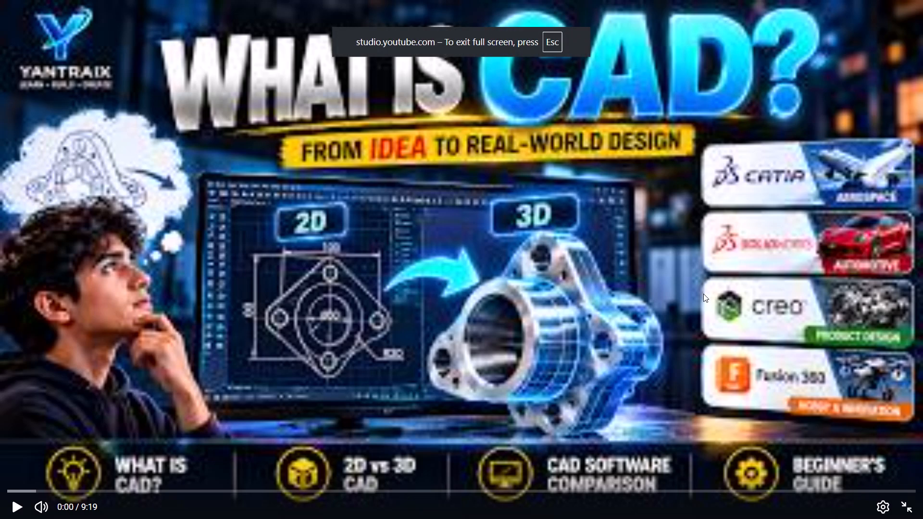
pyautogui.press('space')
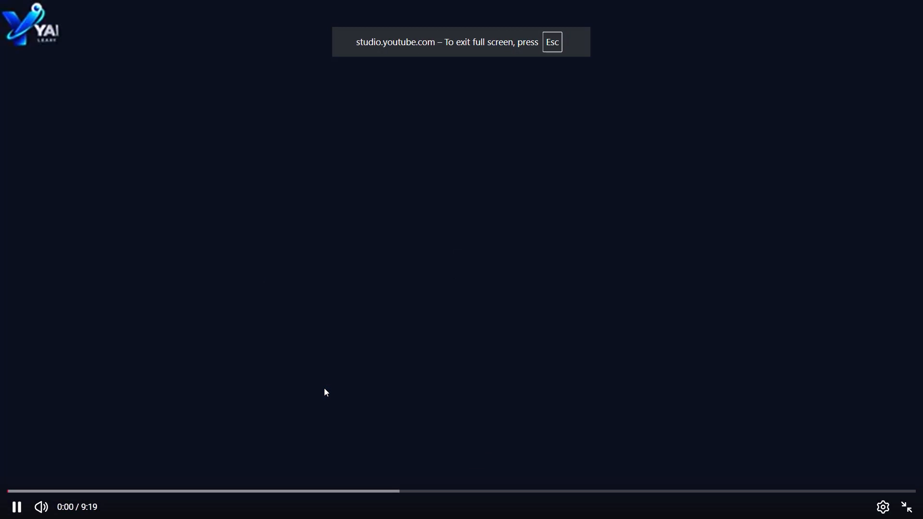
pyautogui.press('Escape')
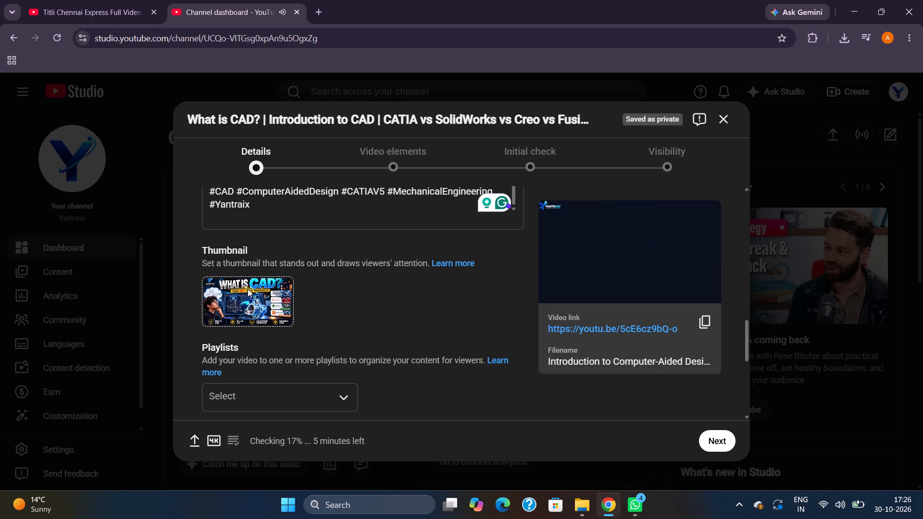
pyautogui.click(248, 289)
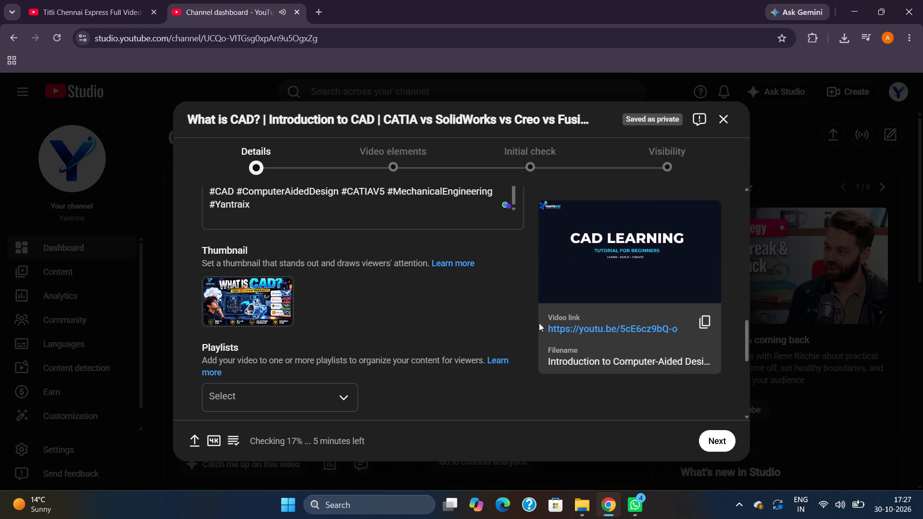
pyautogui.click(556, 290)
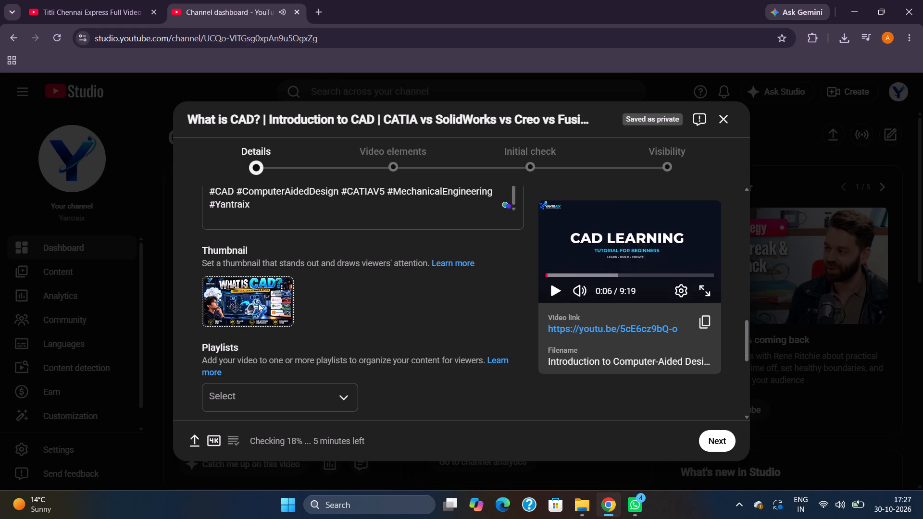
# Inspect the uploaded thumbnail up close and compare it with the original What_Is_CAD_From_Idea_to_Design image in the Downloads folder.
pyautogui.click(258, 303)
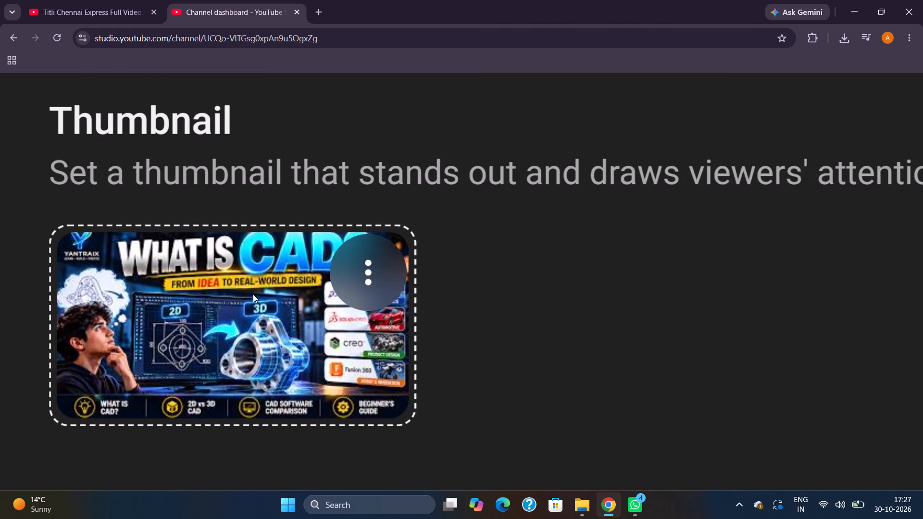
pyautogui.click(253, 294)
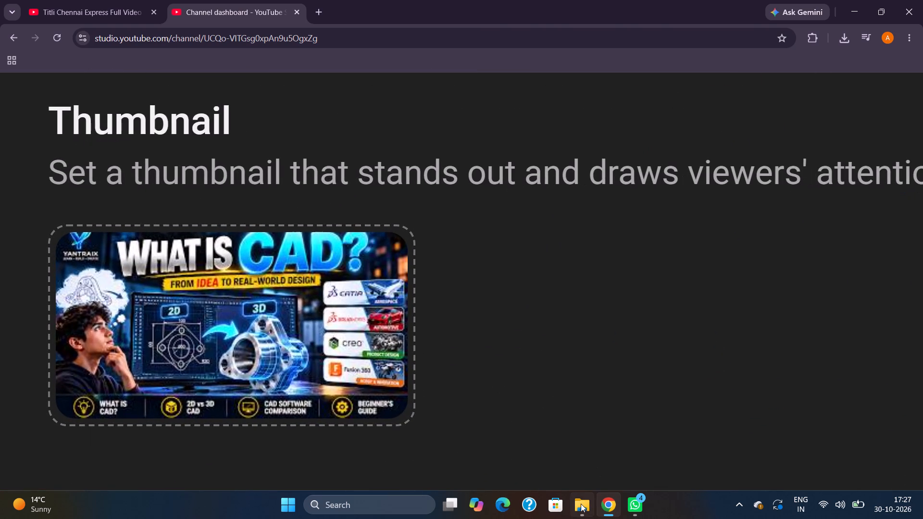
pyautogui.click(579, 504)
pyautogui.doubleClick(438, 136)
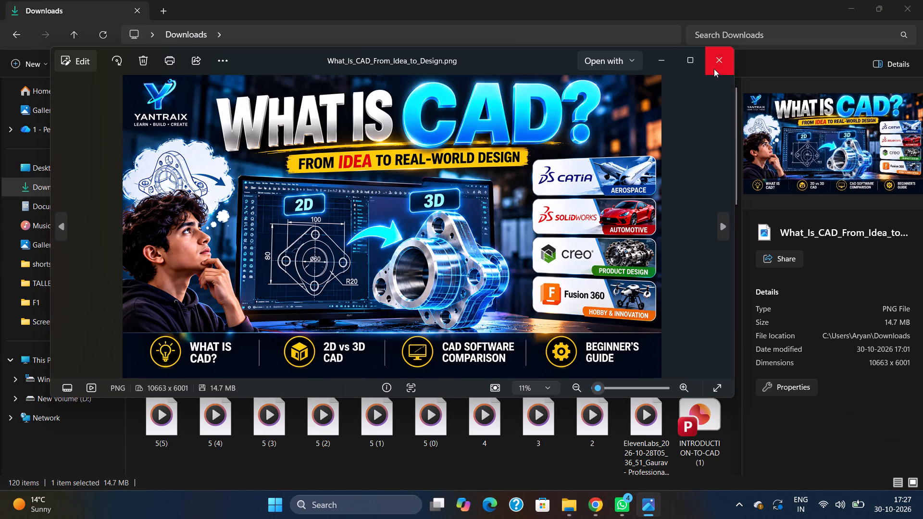
pyautogui.click(714, 69)
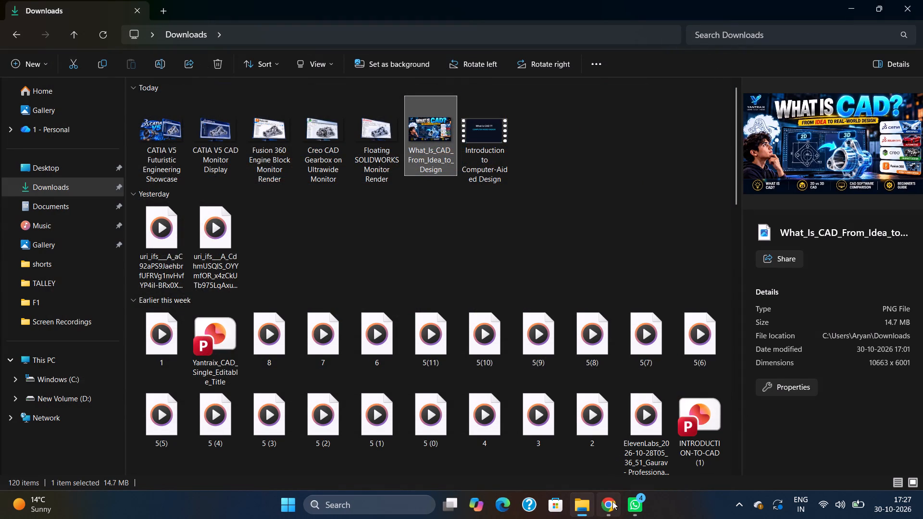
pyautogui.click(612, 501)
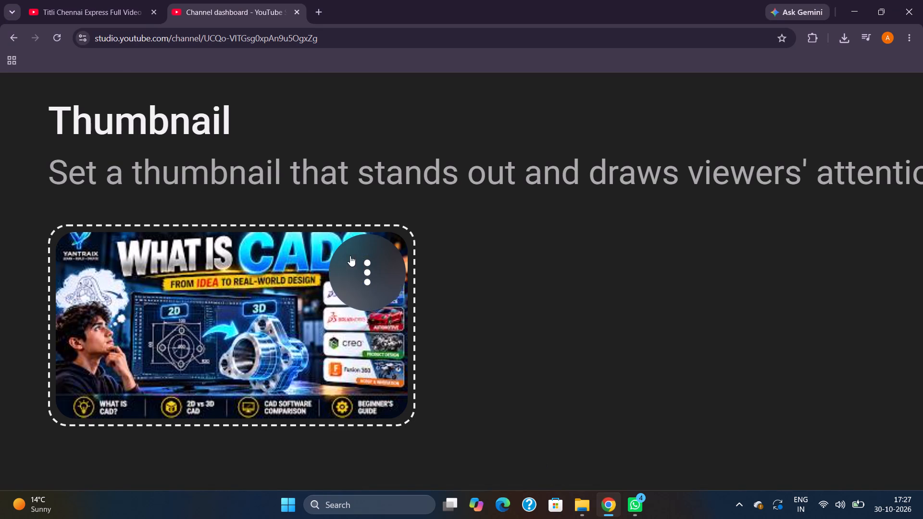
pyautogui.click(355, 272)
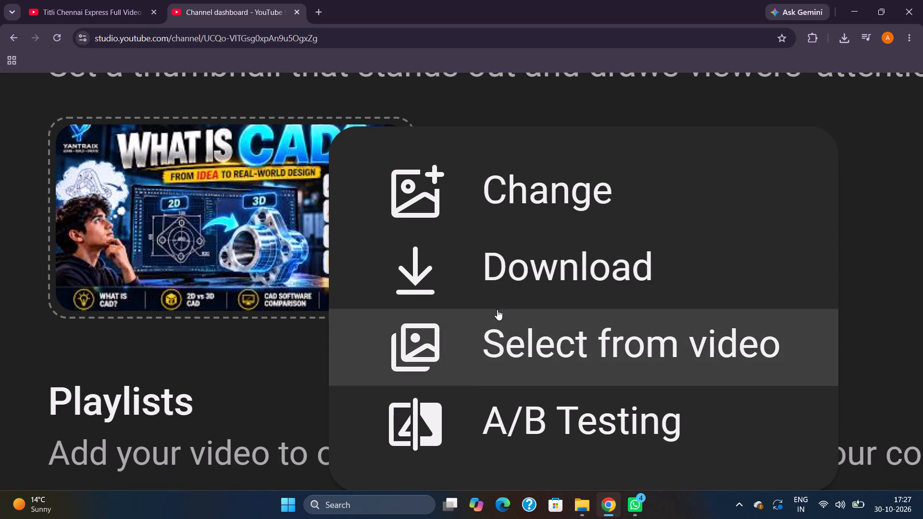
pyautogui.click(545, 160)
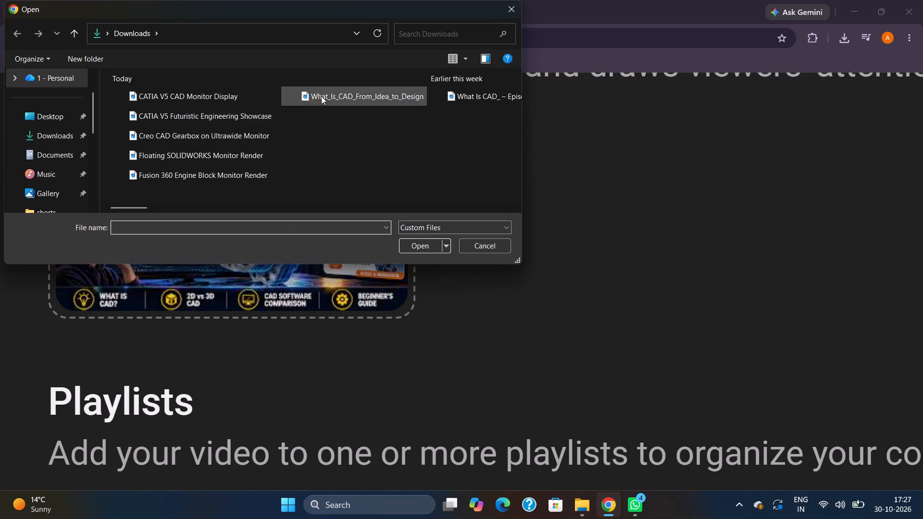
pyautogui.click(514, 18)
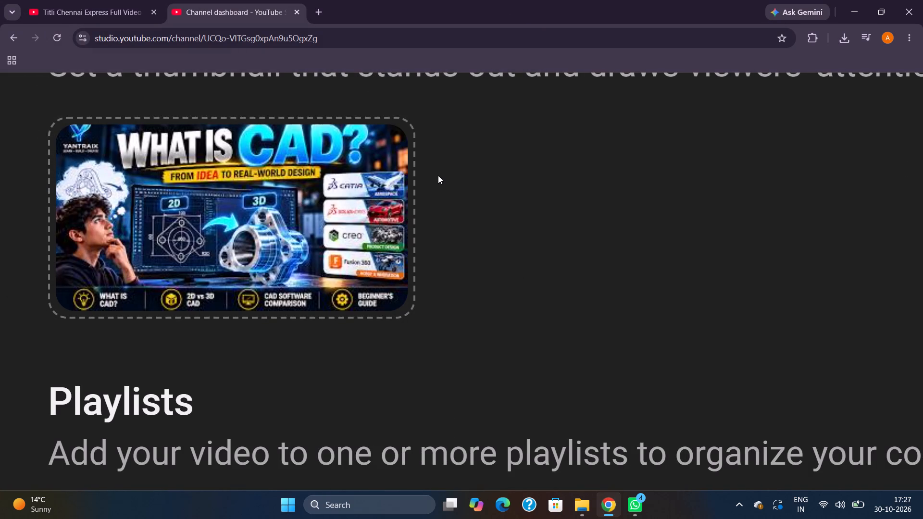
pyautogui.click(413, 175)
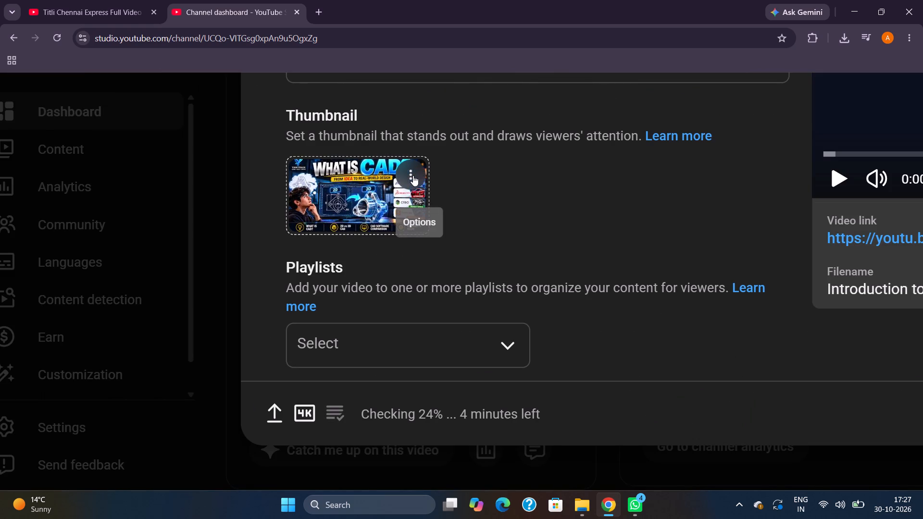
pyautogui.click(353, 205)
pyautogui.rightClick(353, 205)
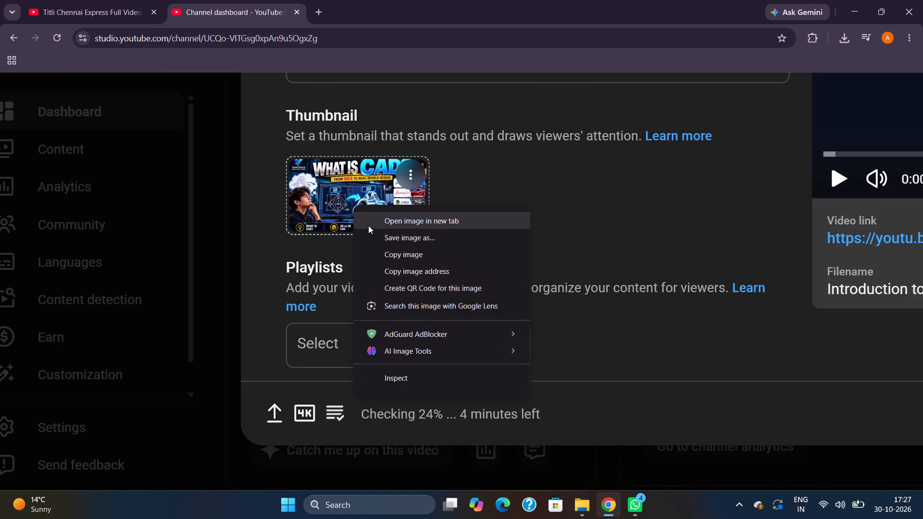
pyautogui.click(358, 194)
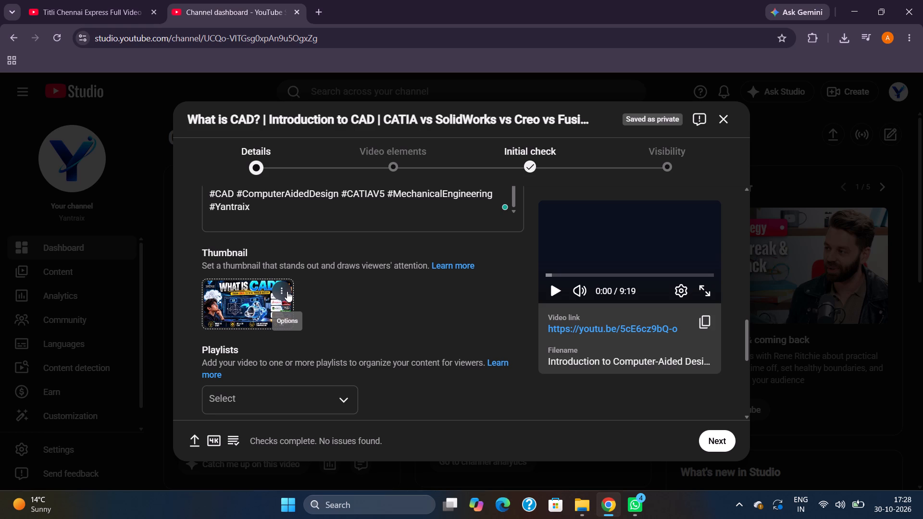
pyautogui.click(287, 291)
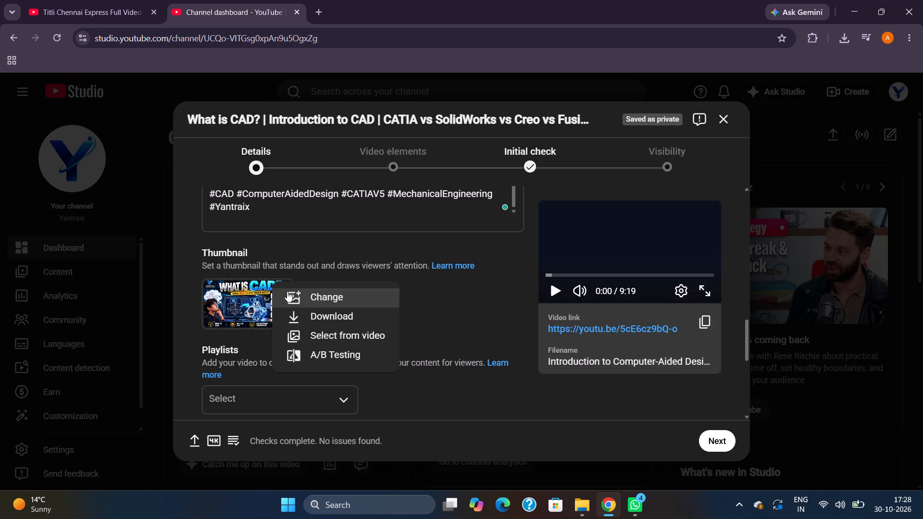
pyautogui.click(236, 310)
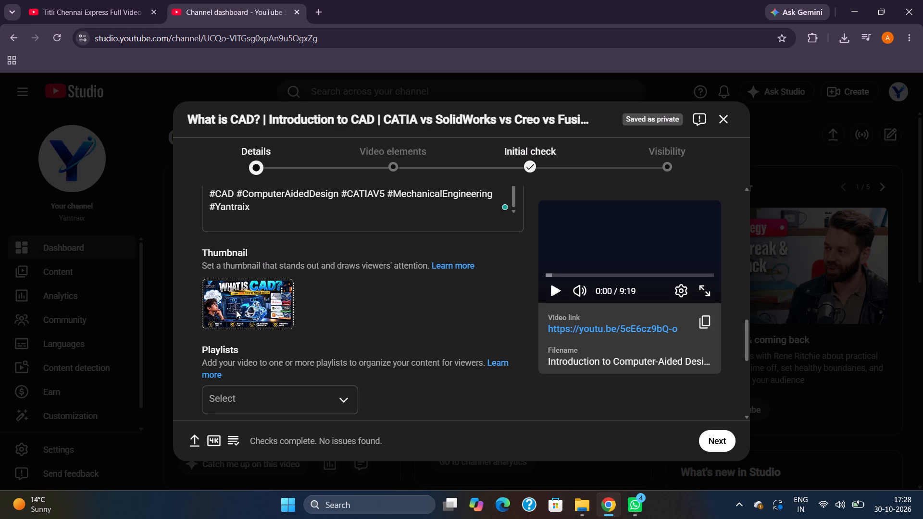
# Replace the thumbnail with the What_Is_CAD_From_Idea_to_Design image brought over from the Downloads folder in File Explorer, and dismiss the file dialog.
pyautogui.click(290, 288)
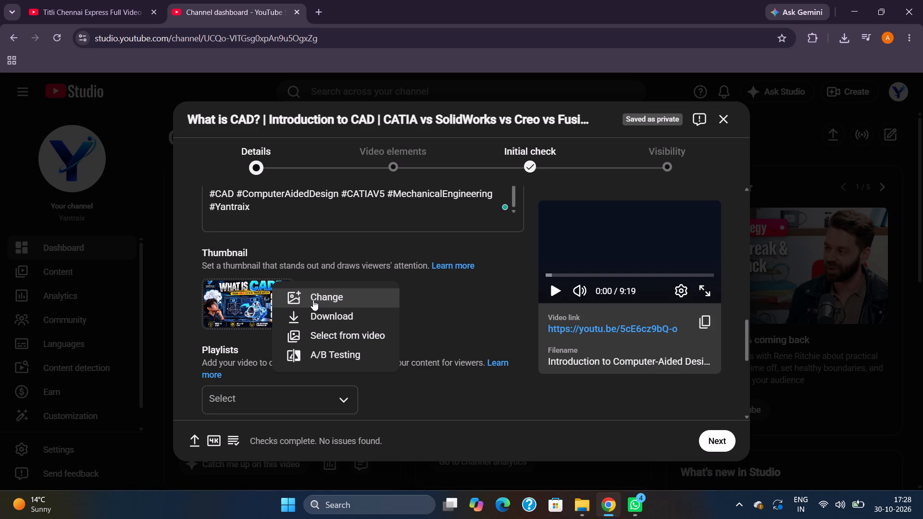
pyautogui.click(313, 303)
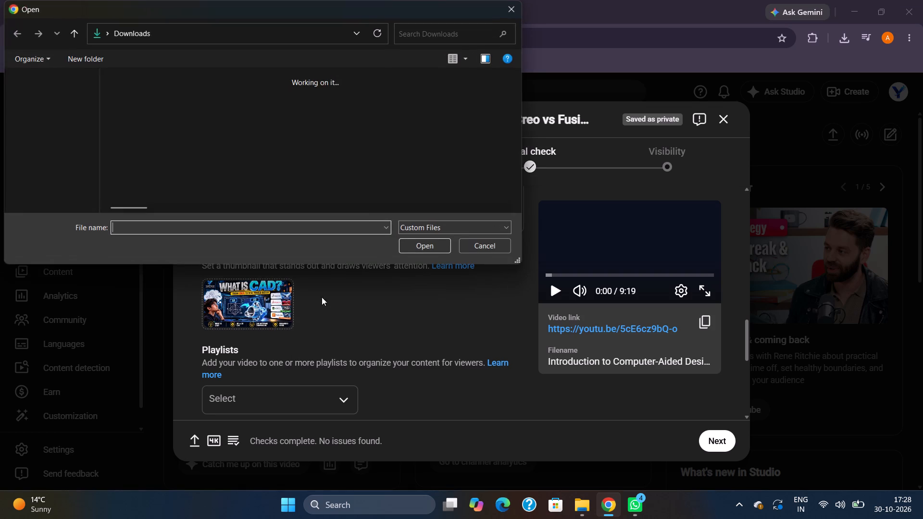
pyautogui.click(574, 506)
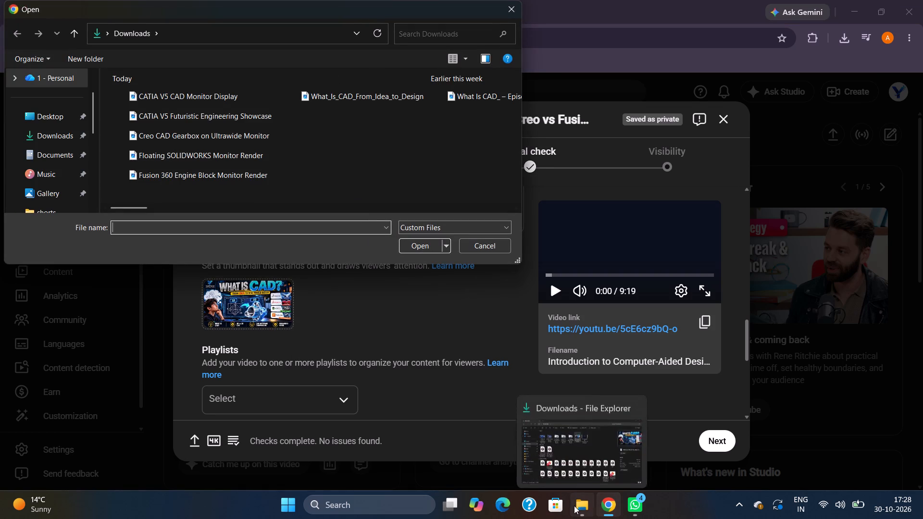
pyautogui.moveTo(433, 136); pyautogui.dragTo(579, 462)
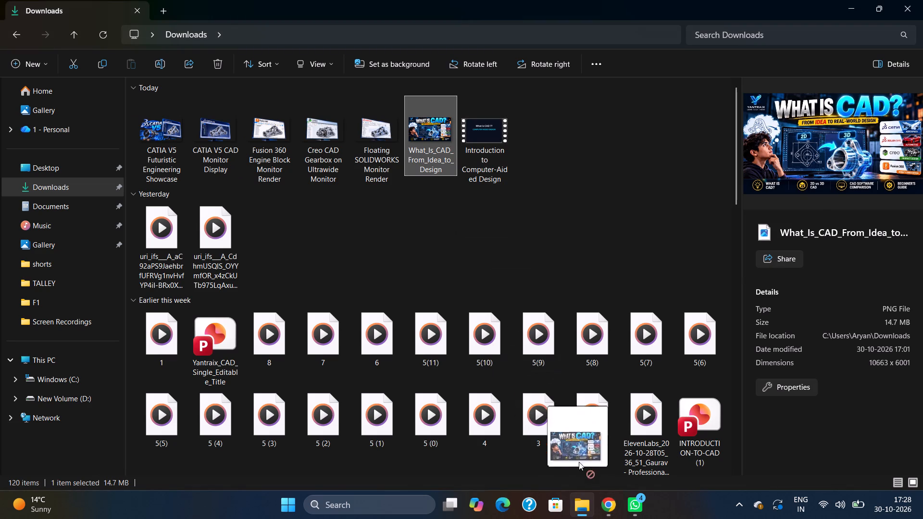
pyautogui.moveTo(579, 462); pyautogui.dragTo(238, 315)
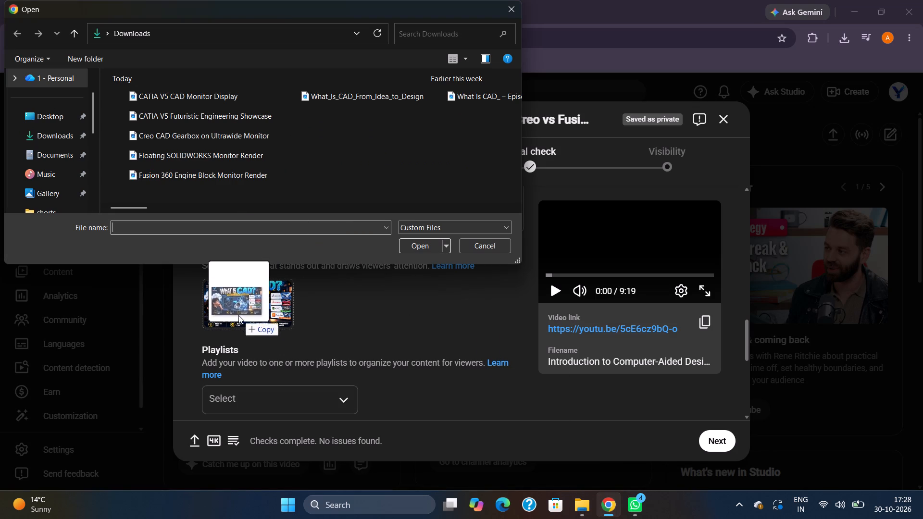
pyautogui.moveTo(238, 315); pyautogui.dragTo(239, 315)
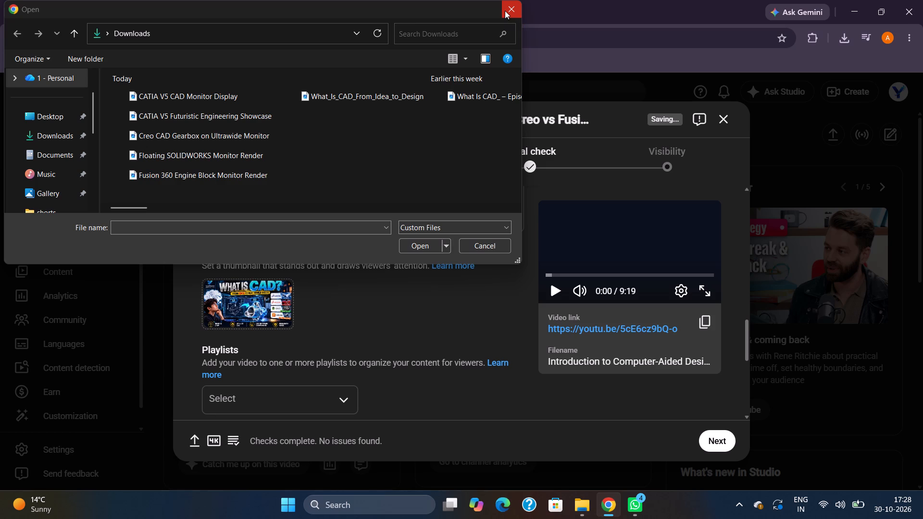
pyautogui.click(505, 11)
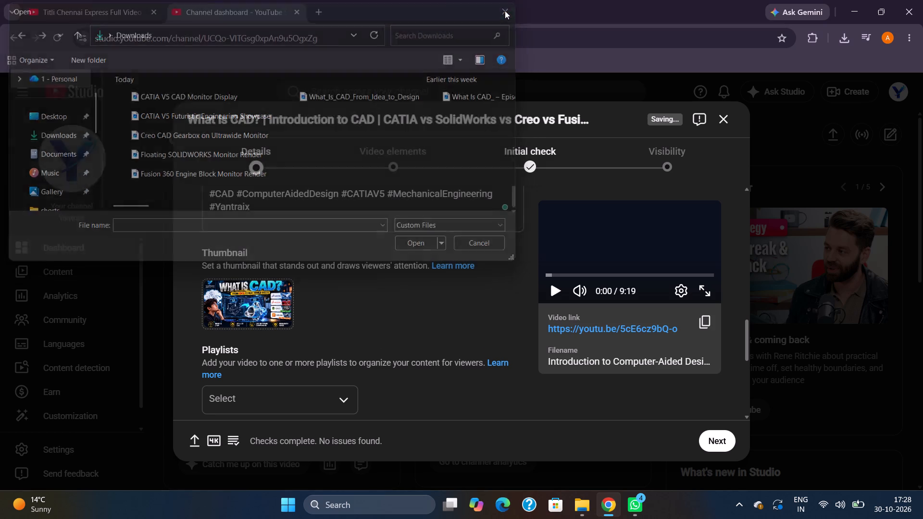
pyautogui.click(272, 302)
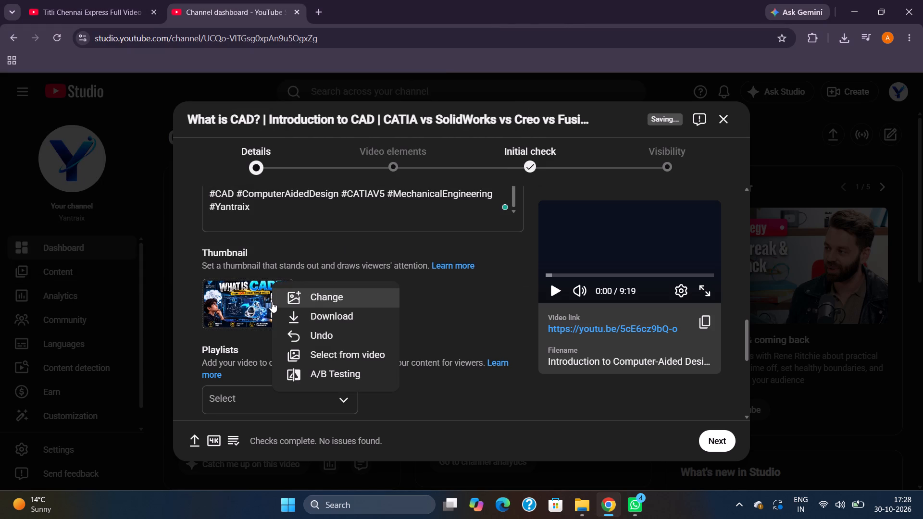
pyautogui.click(439, 303)
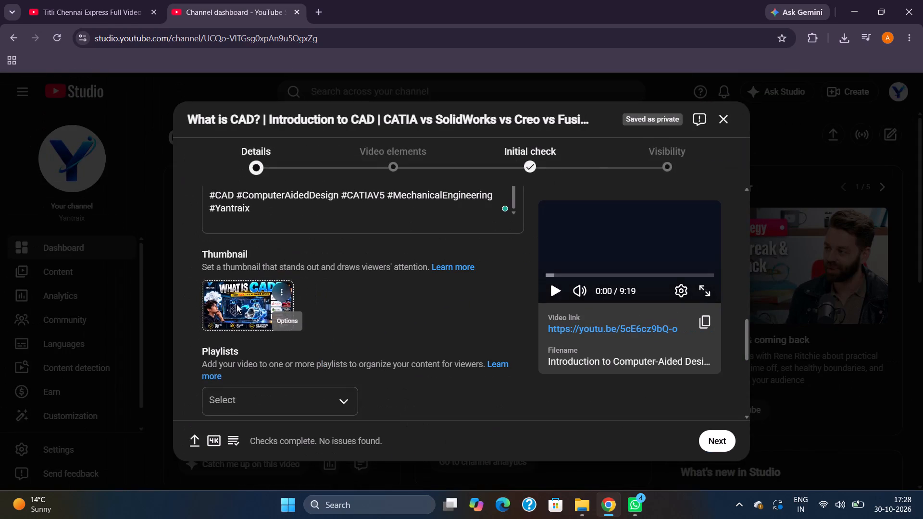
# Review the video's details from the title and description down to the audience and age restriction settings.
pyautogui.scroll(5, 334, 297)
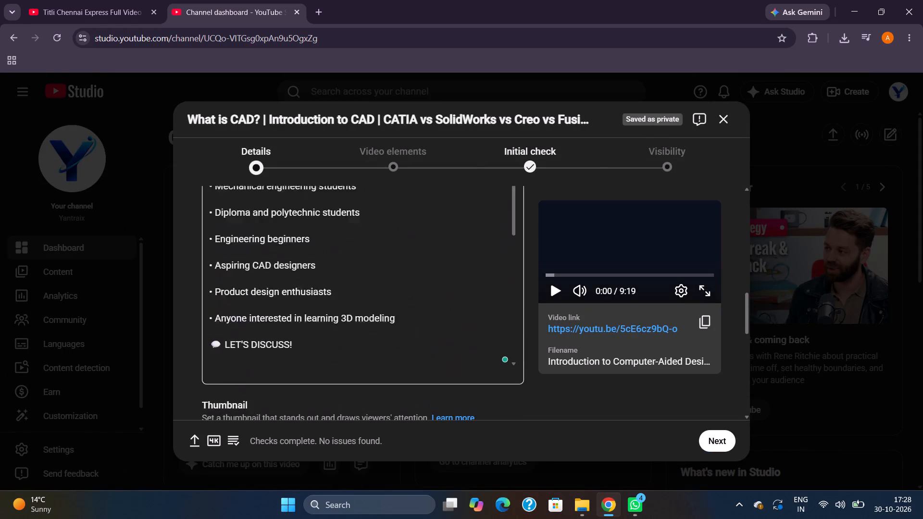
pyautogui.scroll(7, 334, 297)
pyautogui.scroll(-3, 334, 297)
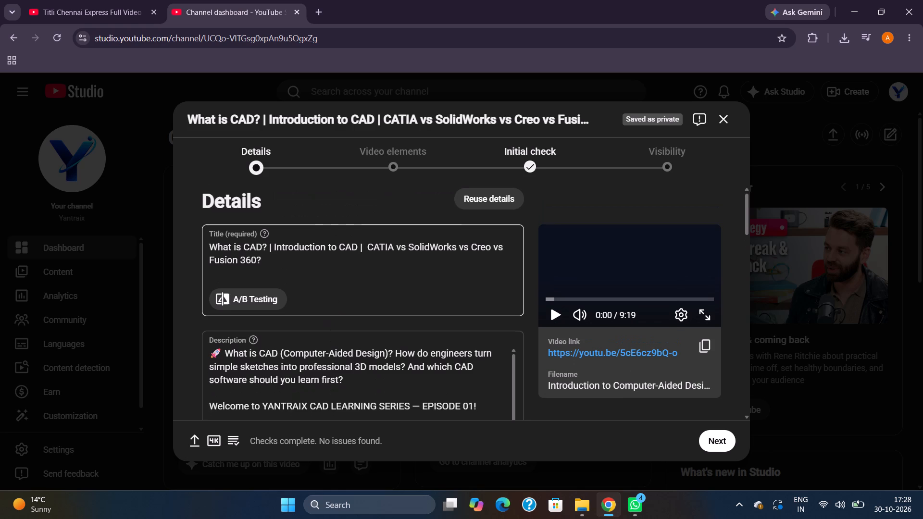
pyautogui.scroll(-3, 334, 297)
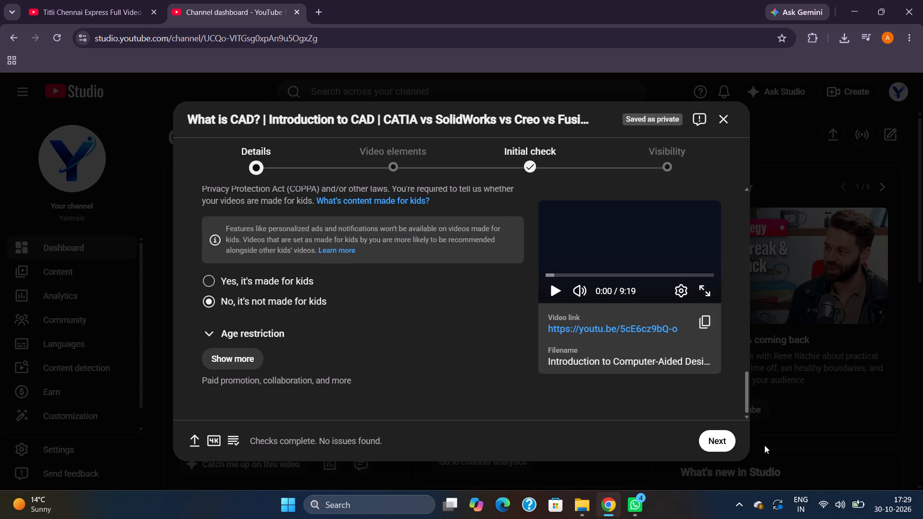
# Continue to the Video elements stage and review the subtitles, end screen, cards and quiz options.
pyautogui.click(724, 440)
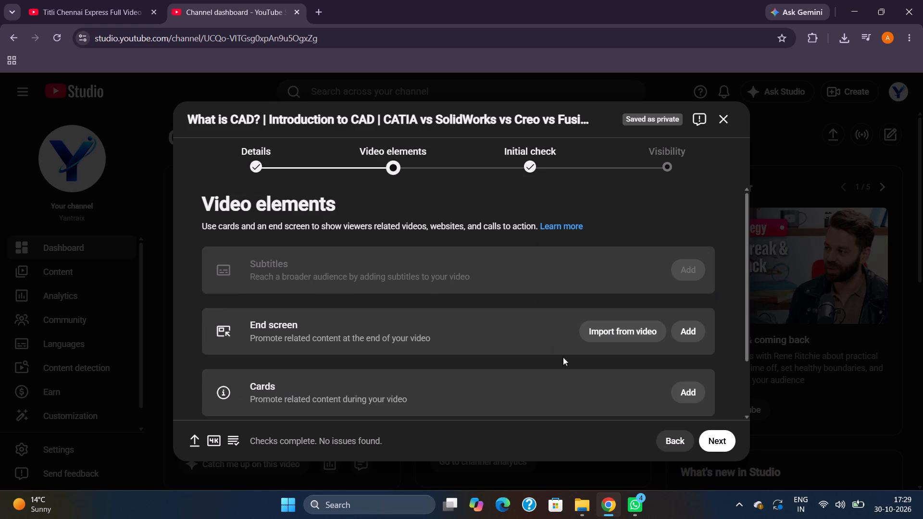
pyautogui.scroll(-3, 532, 331)
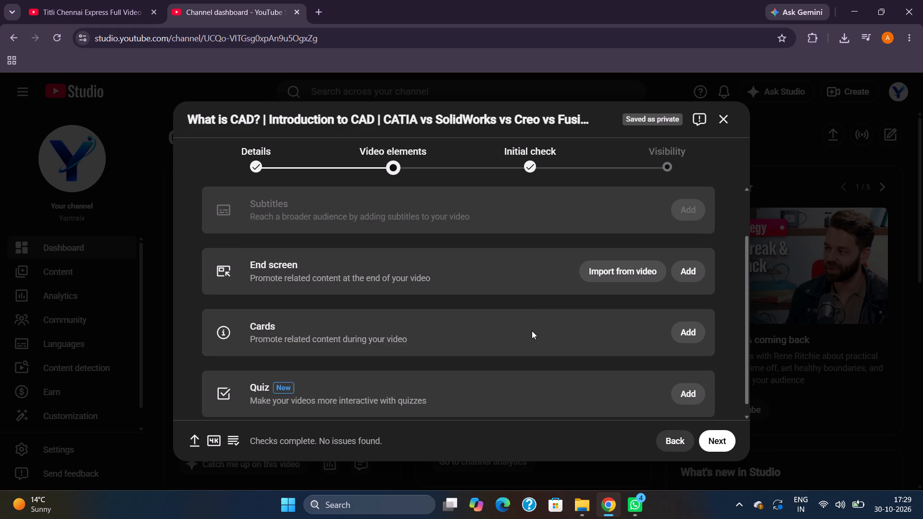
pyautogui.scroll(2, 532, 331)
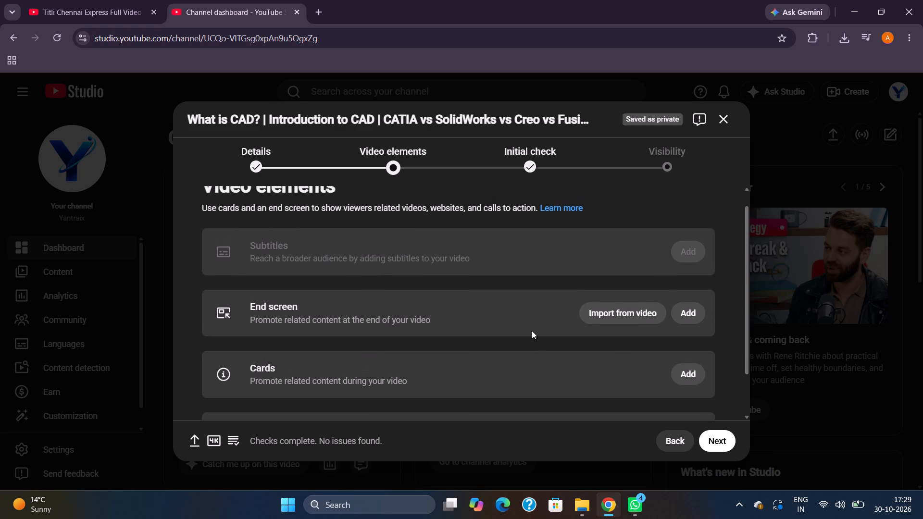
pyautogui.scroll(1, 532, 331)
# Continue past the Video elements and Initial check stages without adding any elements, and reach the Visibility stage.
pyautogui.scroll(-5, 532, 331)
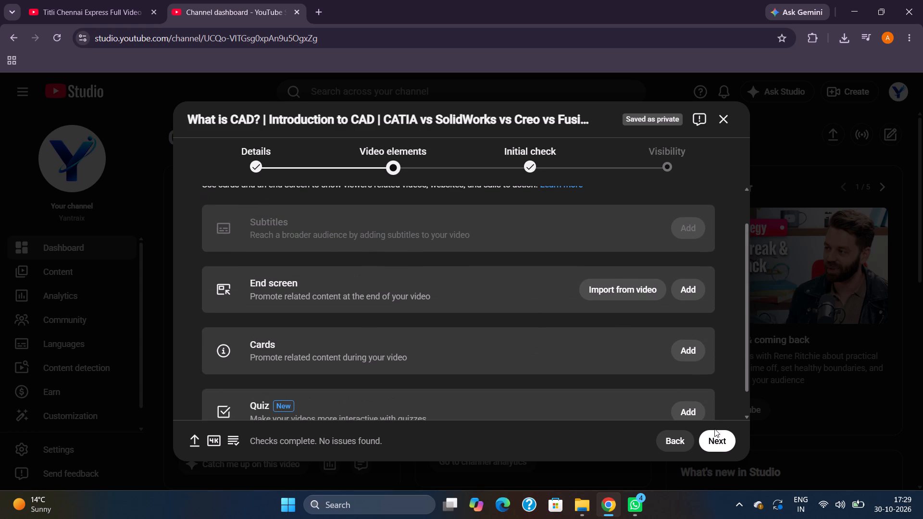
pyautogui.click(715, 438)
pyautogui.scroll(-2, 487, 306)
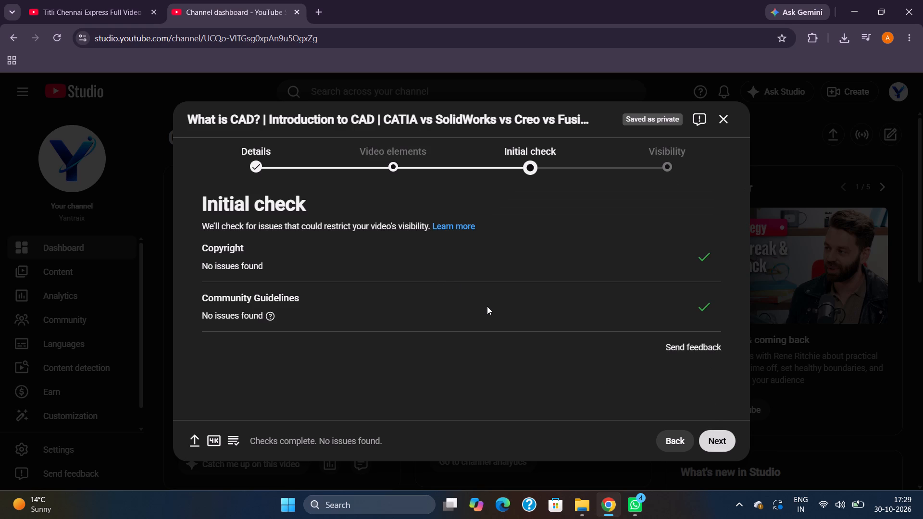
pyautogui.scroll(-1, 487, 306)
pyautogui.click(723, 437)
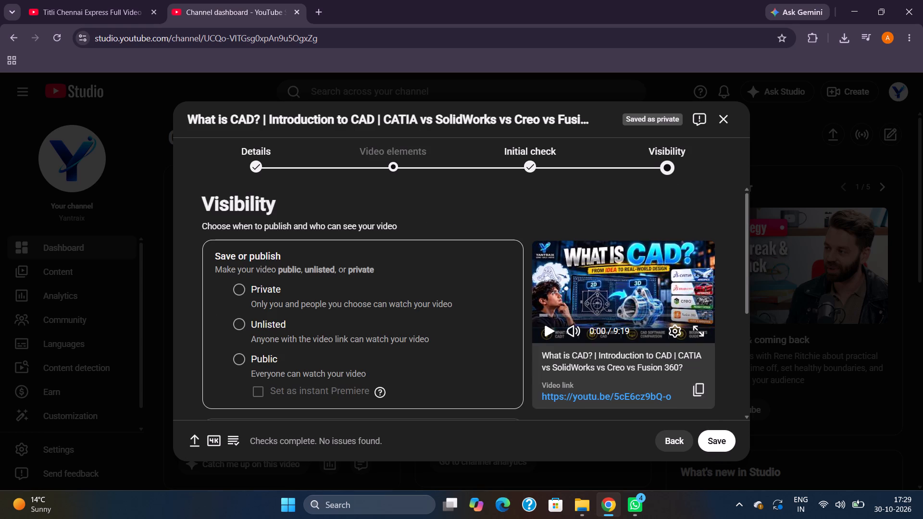
# Set the CAD video's visibility to Public, publish it without an instant Premiere, and close the link-sharing dialog.
pyautogui.scroll(-1, 449, 328)
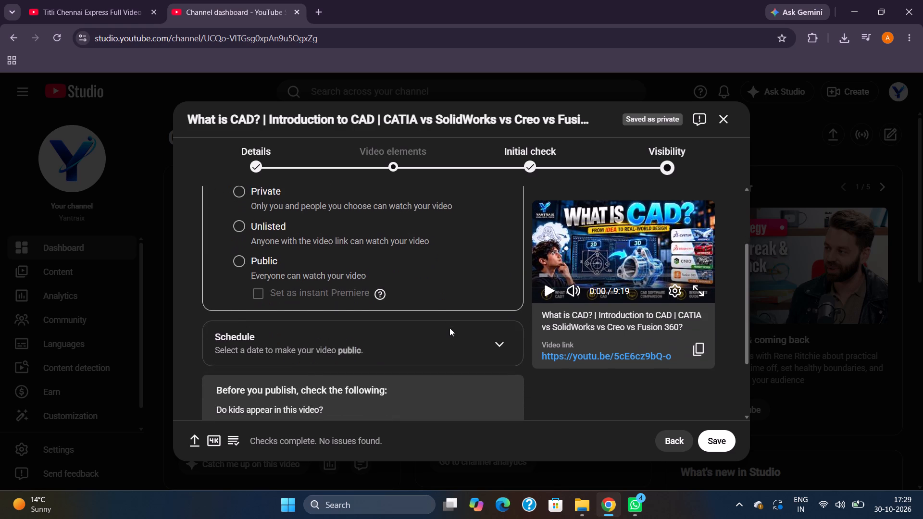
pyautogui.click(250, 264)
pyautogui.scroll(-1, 250, 264)
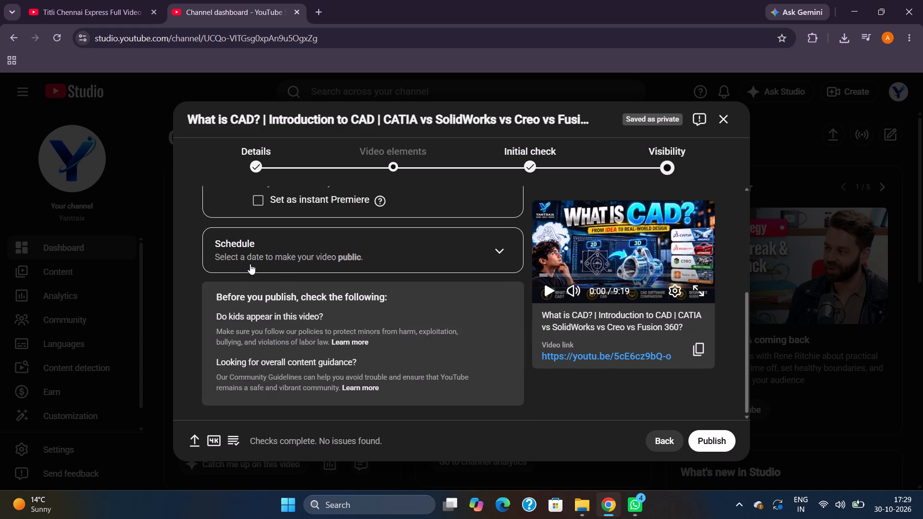
pyautogui.scroll(-1, 250, 264)
pyautogui.hscroll(1, 279, 263)
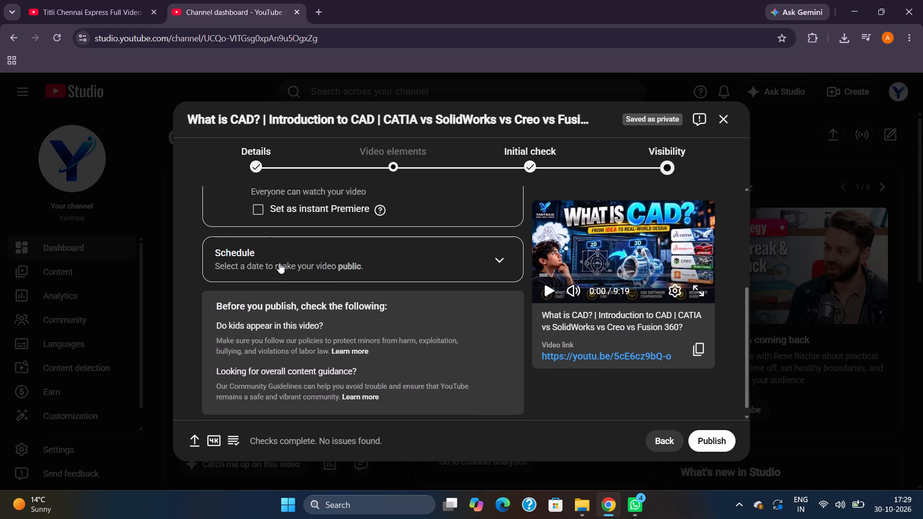
pyautogui.scroll(-2, 279, 263)
pyautogui.click(709, 436)
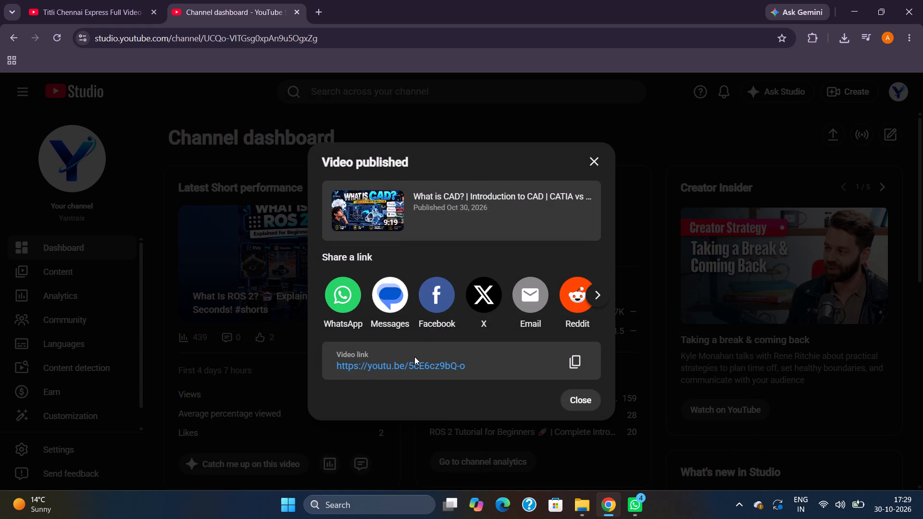
pyautogui.scroll(-2, 435, 391)
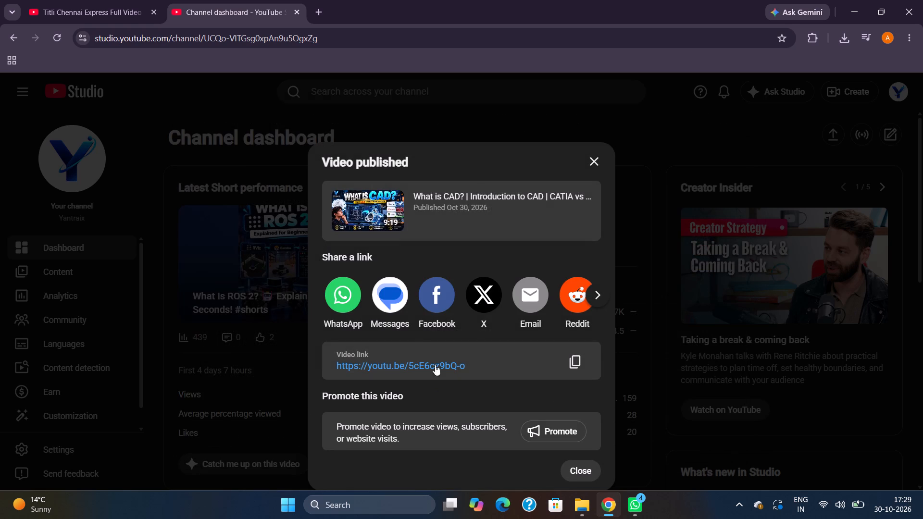
pyautogui.click(583, 469)
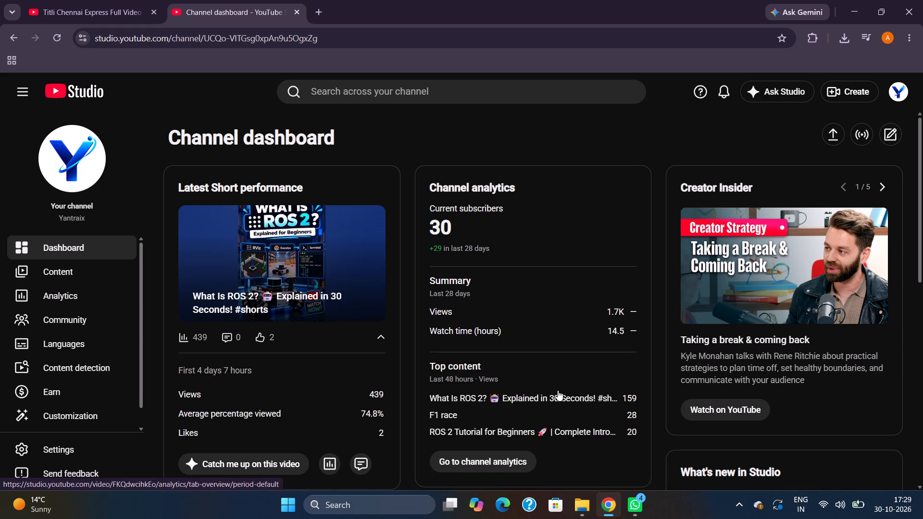
# Look over the channel dashboard and the Channel analytics overview, including the top content and latest content sections.
pyautogui.scroll(-9, 558, 390)
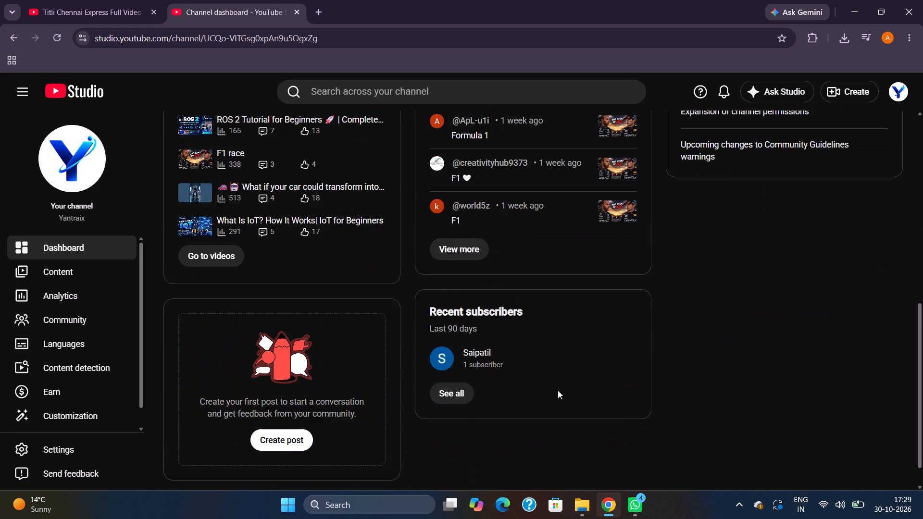
pyautogui.click(65, 304)
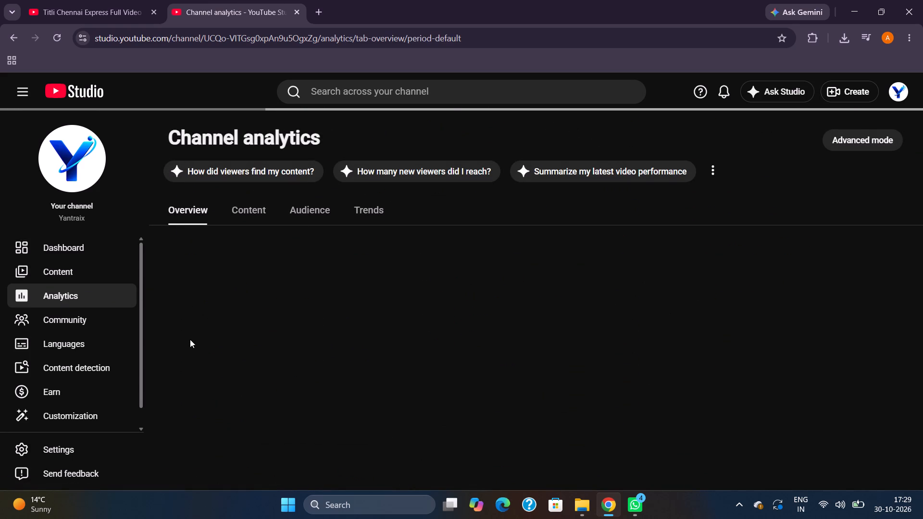
pyautogui.scroll(-4, 189, 341)
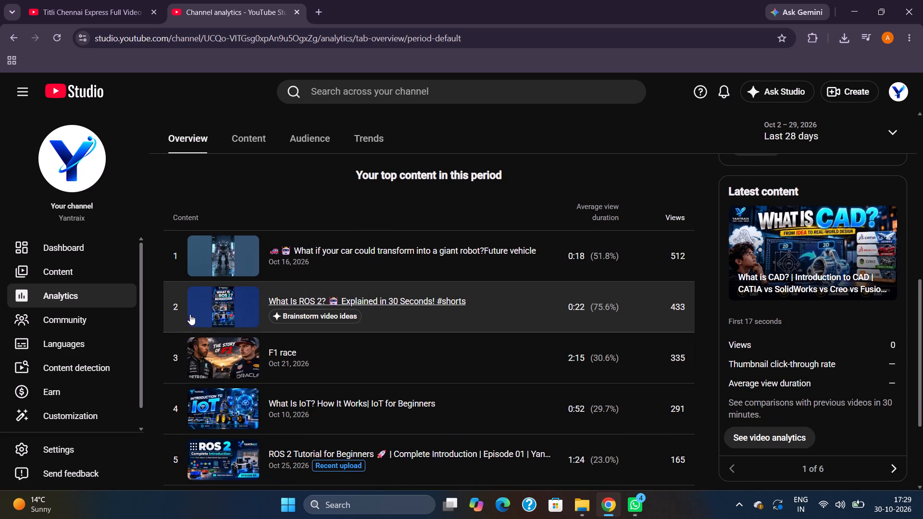
pyautogui.scroll(-2, 197, 324)
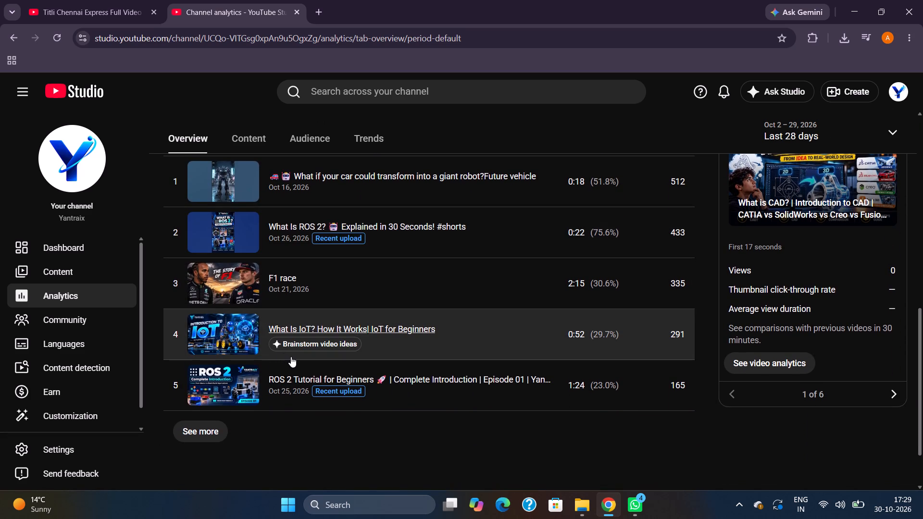
pyautogui.scroll(2, 291, 357)
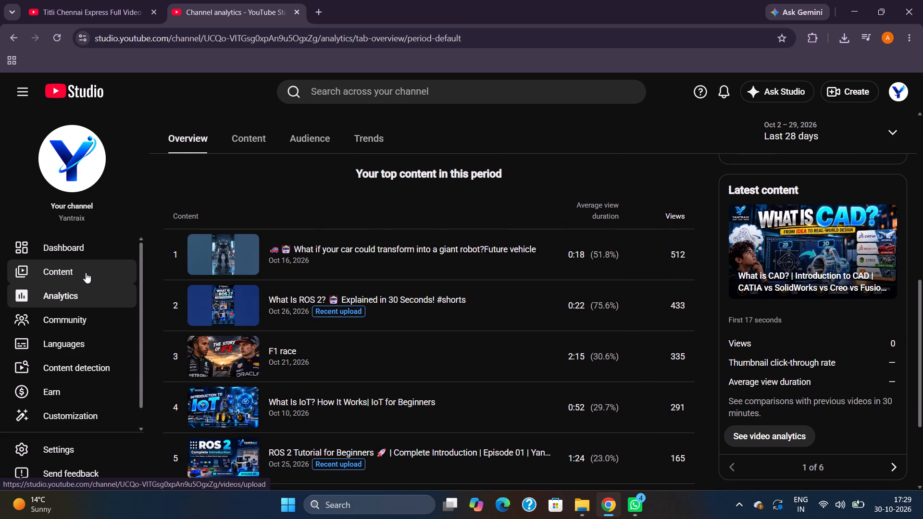
# From the channel dashboard, check the analytics overview of the "What is CAD?" video, and return to the dashboard.
pyautogui.click(89, 254)
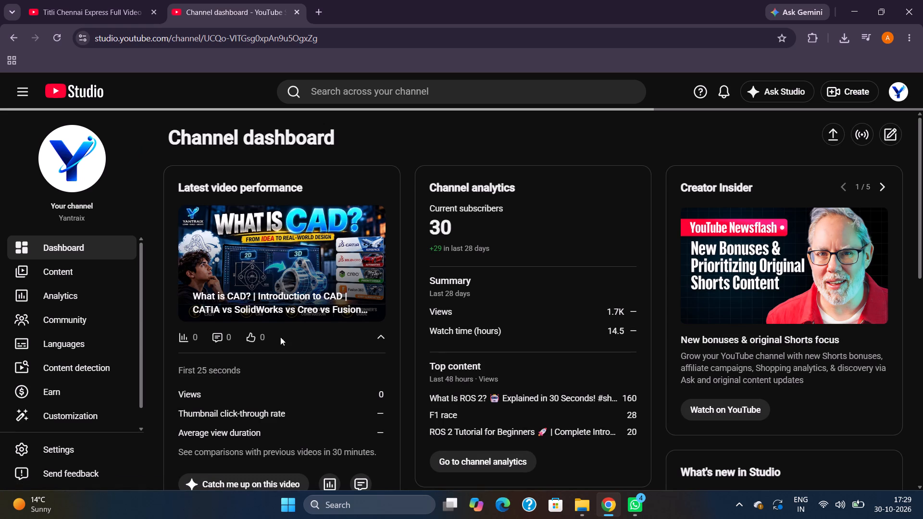
pyautogui.click(287, 269)
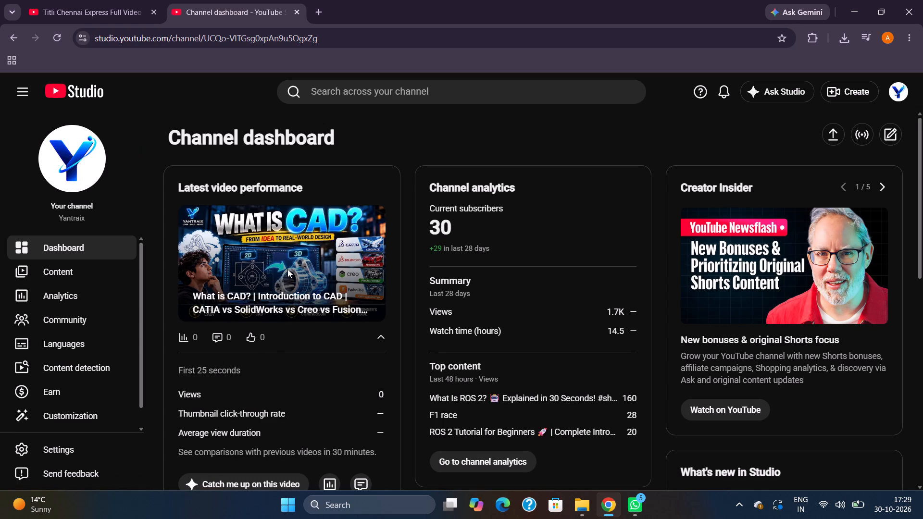
pyautogui.click(325, 481)
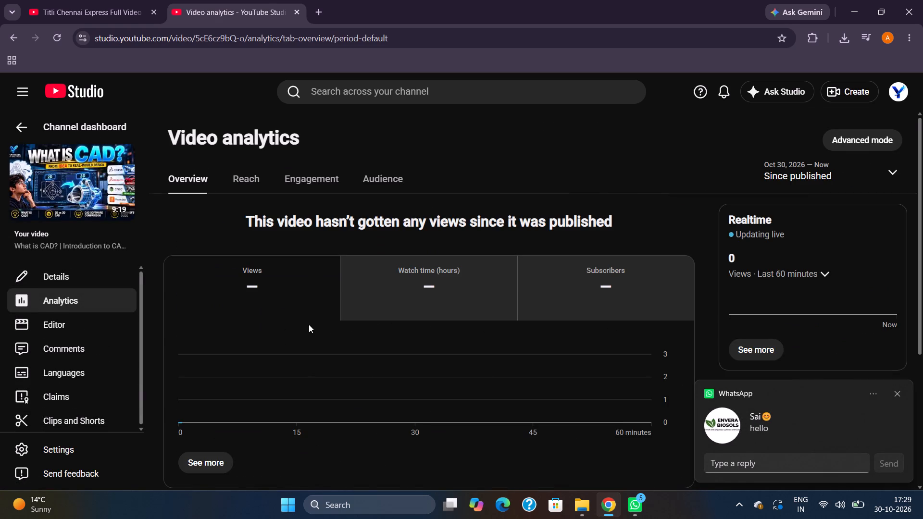
pyautogui.scroll(-3, 413, 334)
pyautogui.scroll(1, 570, 277)
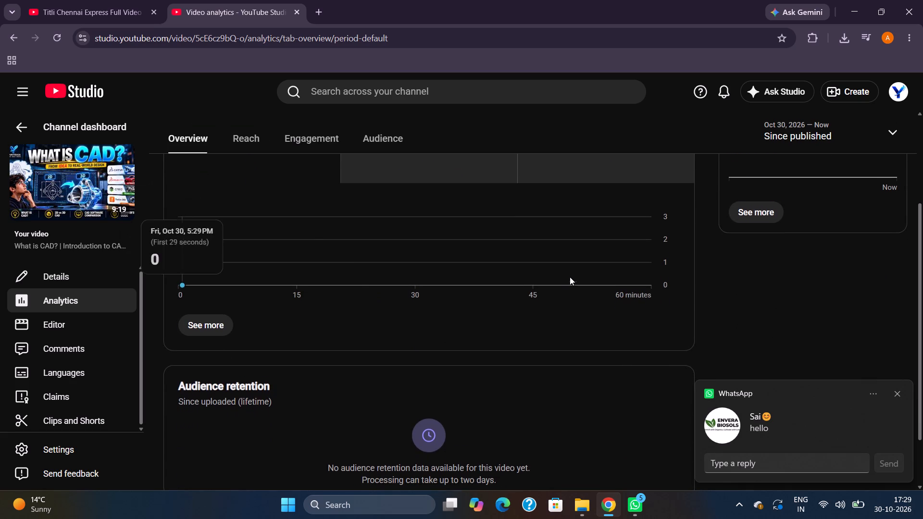
pyautogui.scroll(1, 570, 277)
pyautogui.hscroll(6, 570, 277)
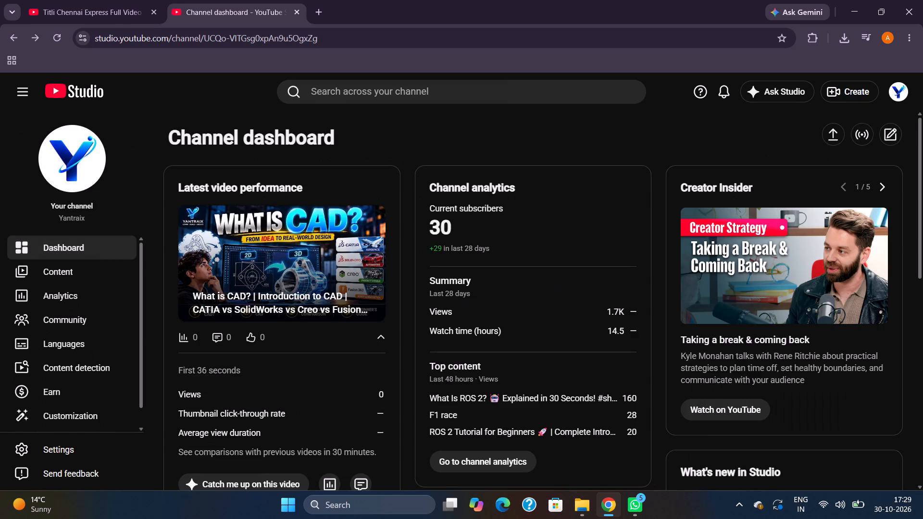
# Look over the dashboard's published videos and comments, and try to open the "What is CAD?" video from its thumbnail.
pyautogui.scroll(-5, 355, 309)
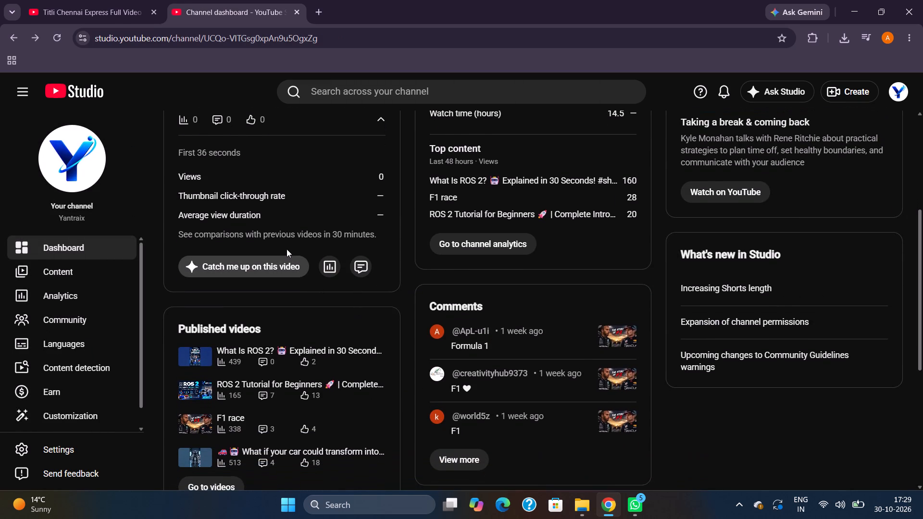
pyautogui.scroll(5, 287, 249)
pyautogui.click(287, 245)
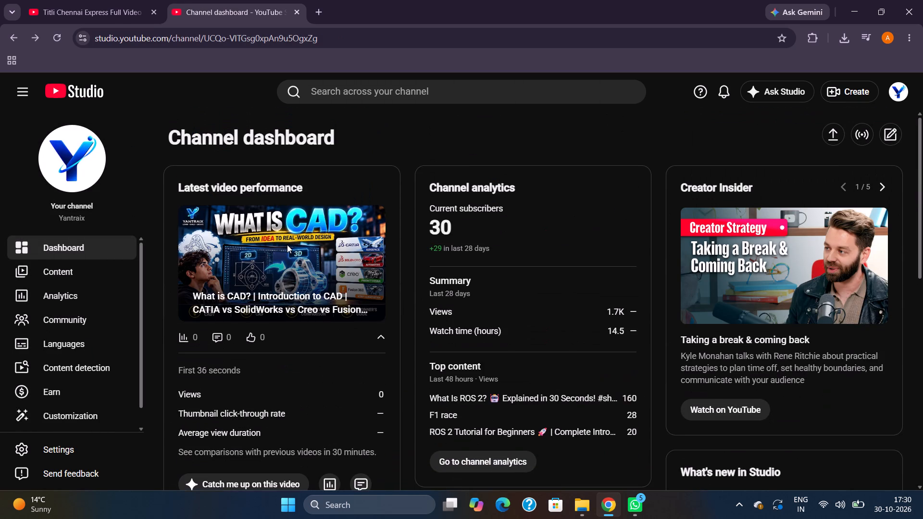
pyautogui.click(337, 283)
# Go back from YouTube Studio to the YouTube home page and open the Yantraix channel page.
pyautogui.click(18, 32)
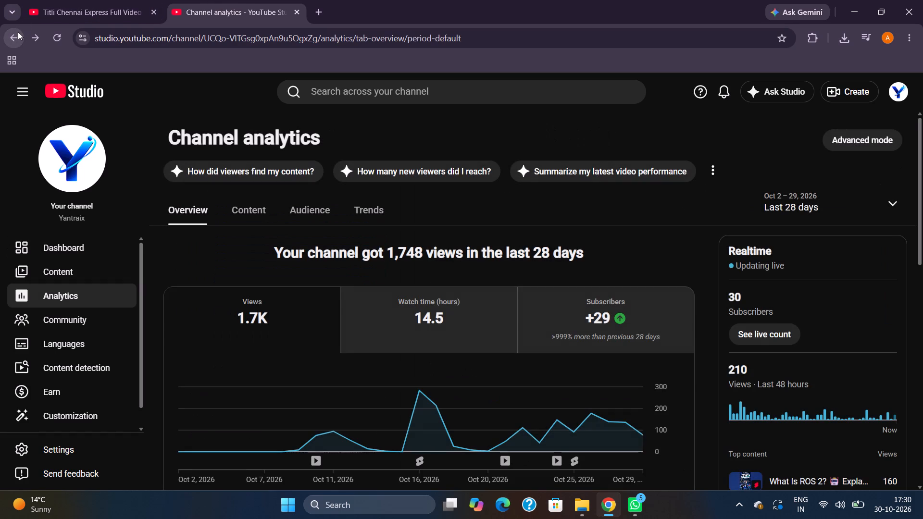
pyautogui.click(18, 32)
pyautogui.click(18, 32)
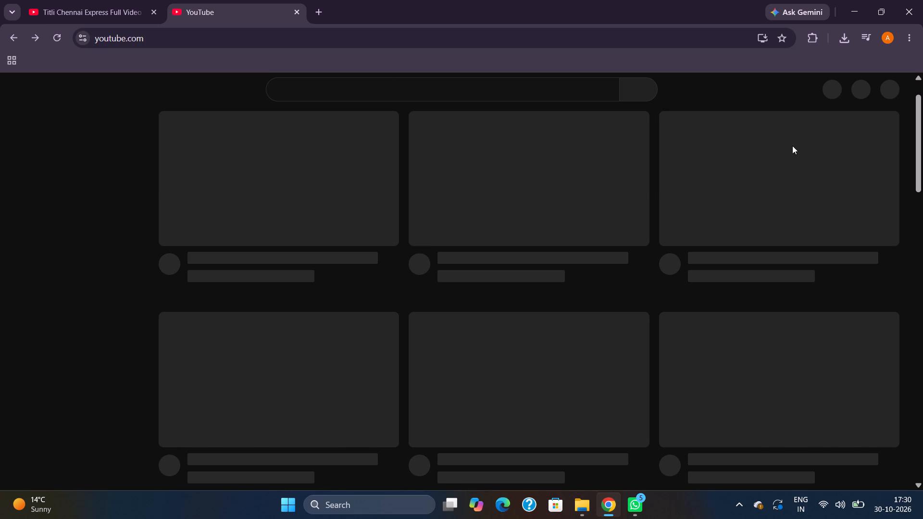
pyautogui.click(880, 97)
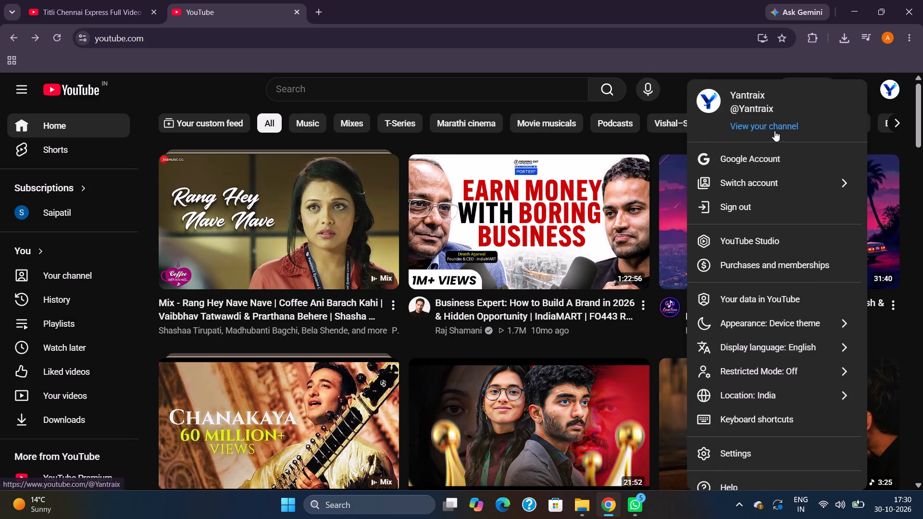
pyautogui.click(774, 131)
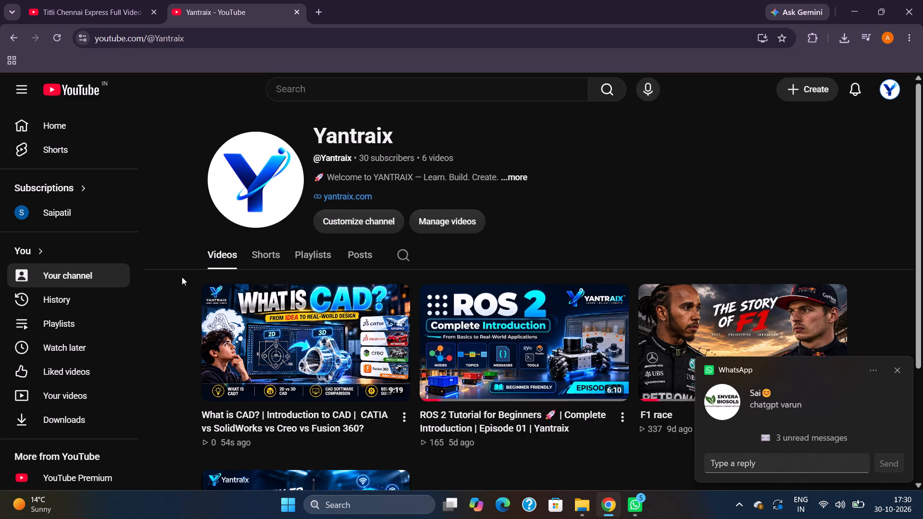
# Play the "What is CAD?" video from the channel page, rewind it to the start, and go back to the channel page.
pyautogui.scroll(-1, 182, 277)
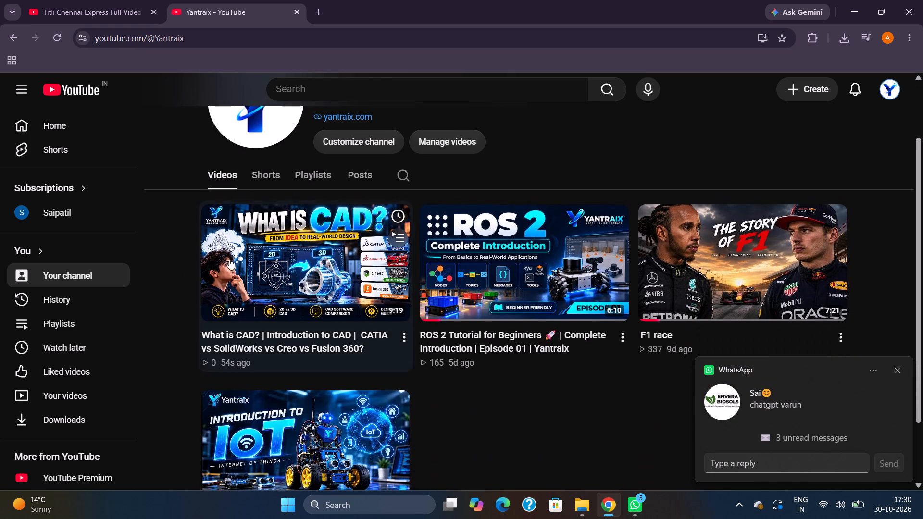
pyautogui.click(241, 262)
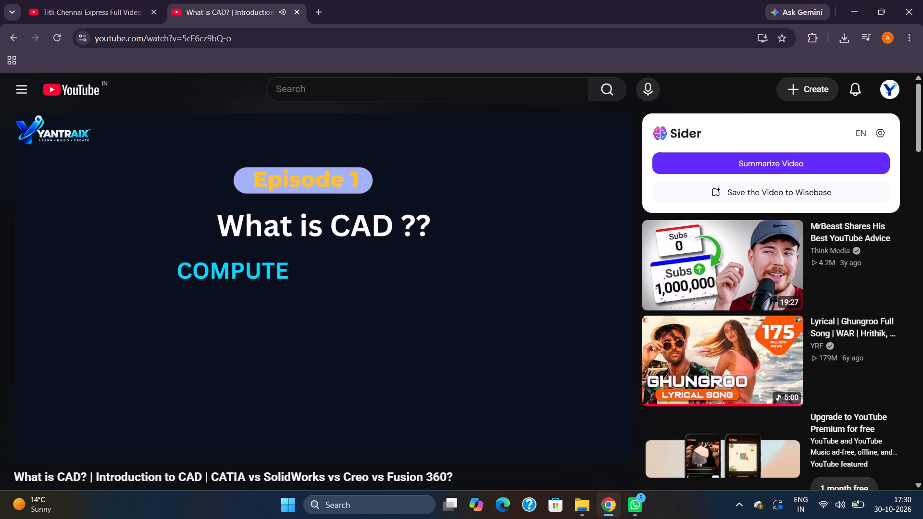
pyautogui.scroll(-1, 269, 297)
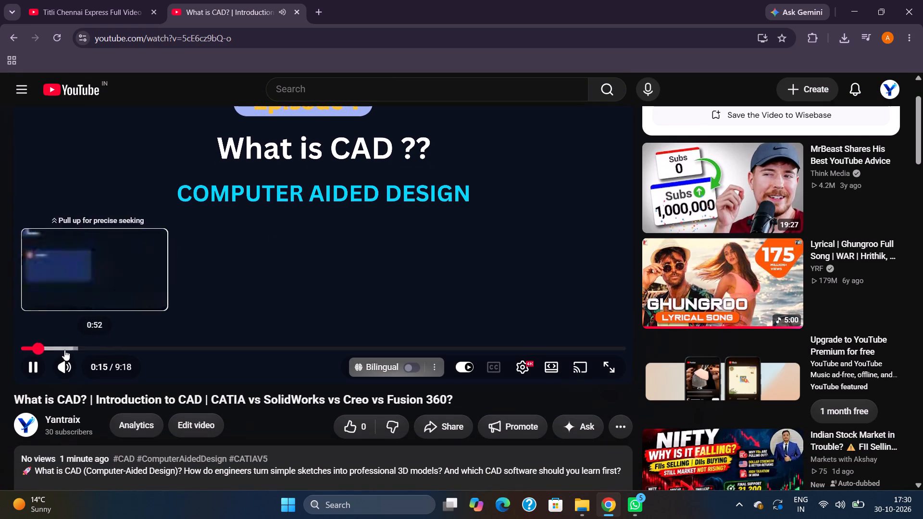
pyautogui.moveTo(46, 352); pyautogui.dragTo(37, 349)
pyautogui.moveTo(37, 349); pyautogui.dragTo(0, 340)
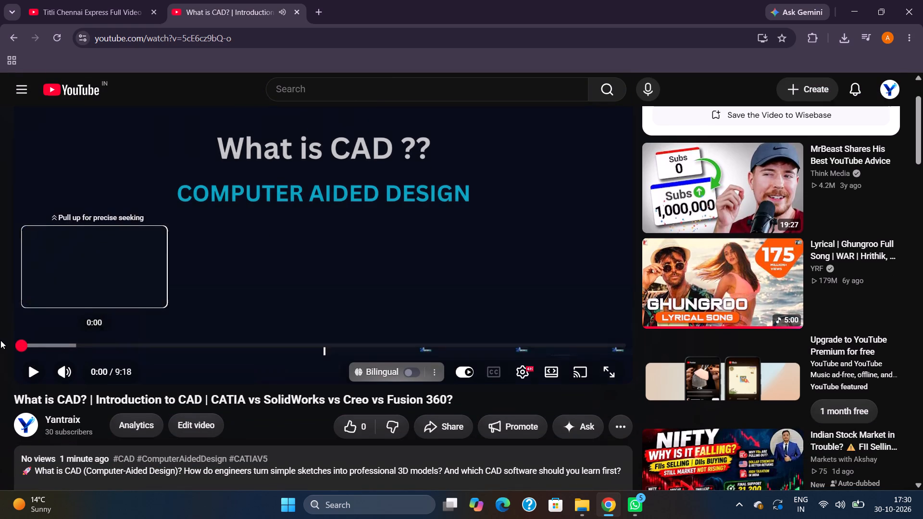
pyautogui.moveTo(0, 340); pyautogui.dragTo(0, 340)
pyautogui.scroll(3, 136, 302)
pyautogui.hscroll(6, 136, 302)
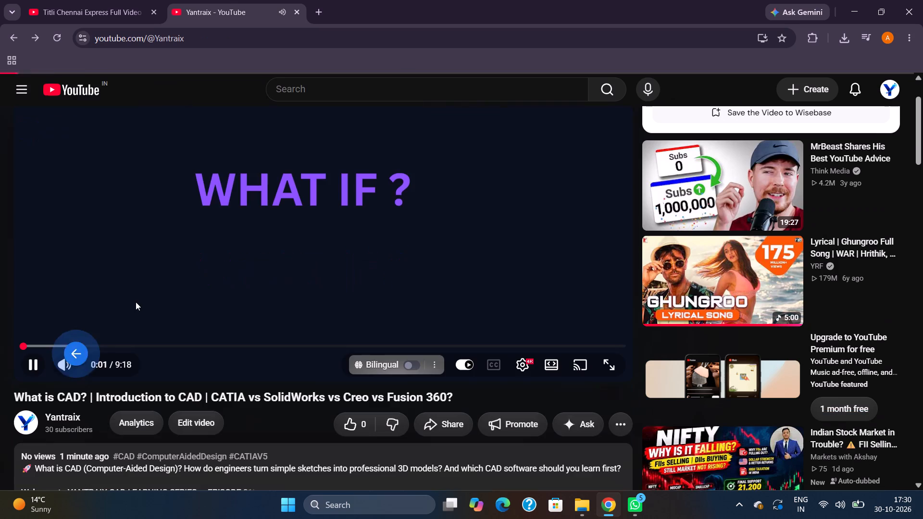
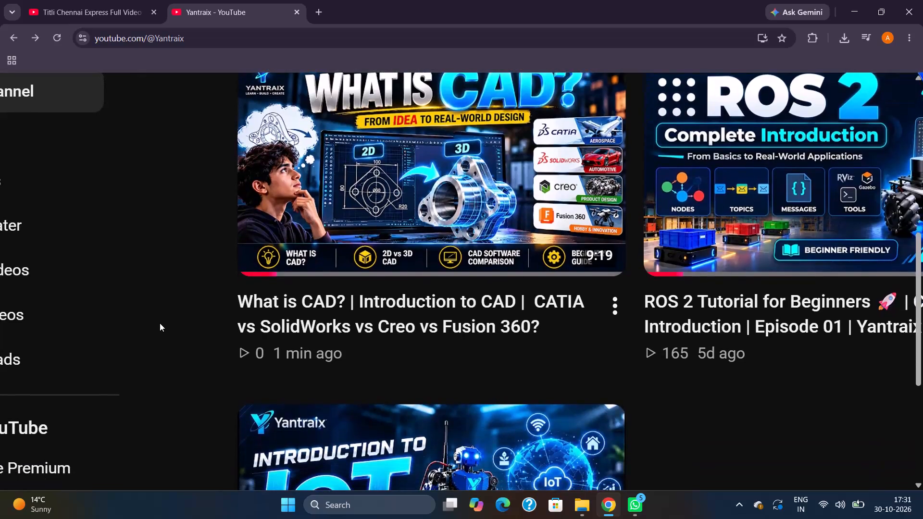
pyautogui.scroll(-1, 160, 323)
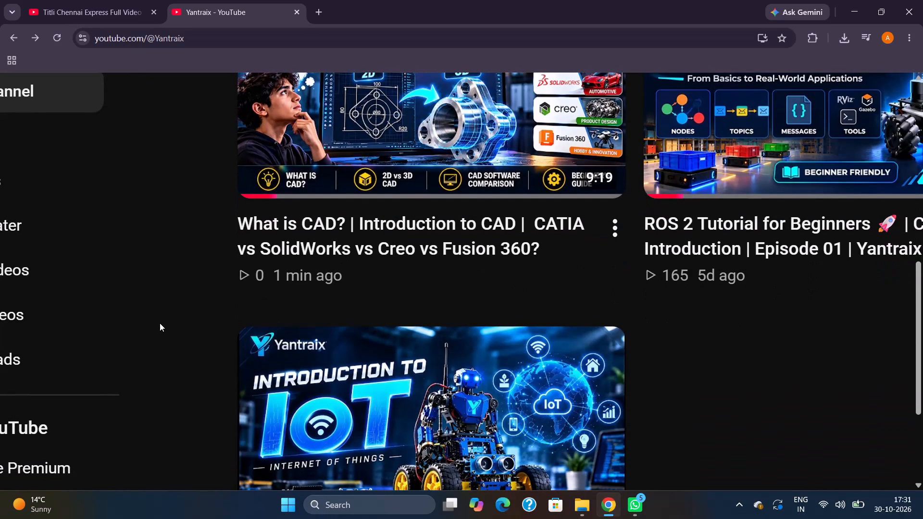
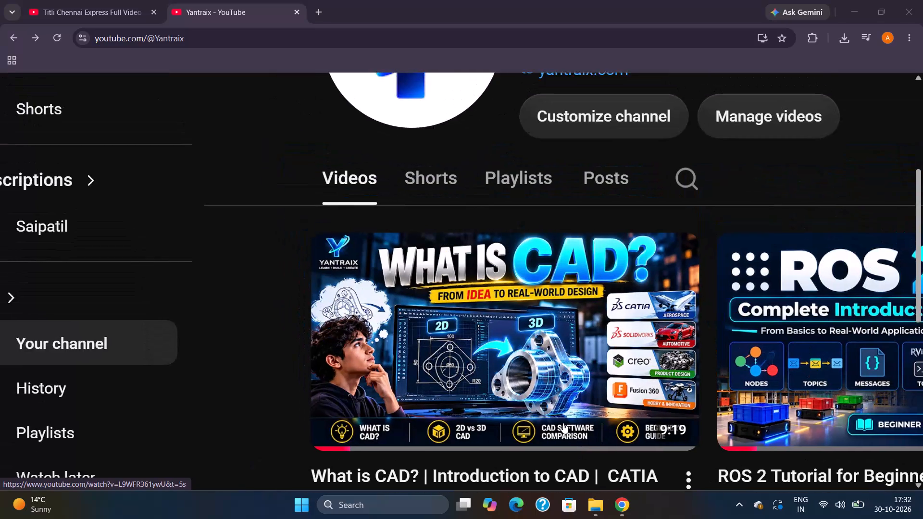
# Look over the Yantraix channel page and open the options of the "What is CAD?" video.
pyautogui.hscroll(-4, 563, 423)
pyautogui.scroll(3, 563, 423)
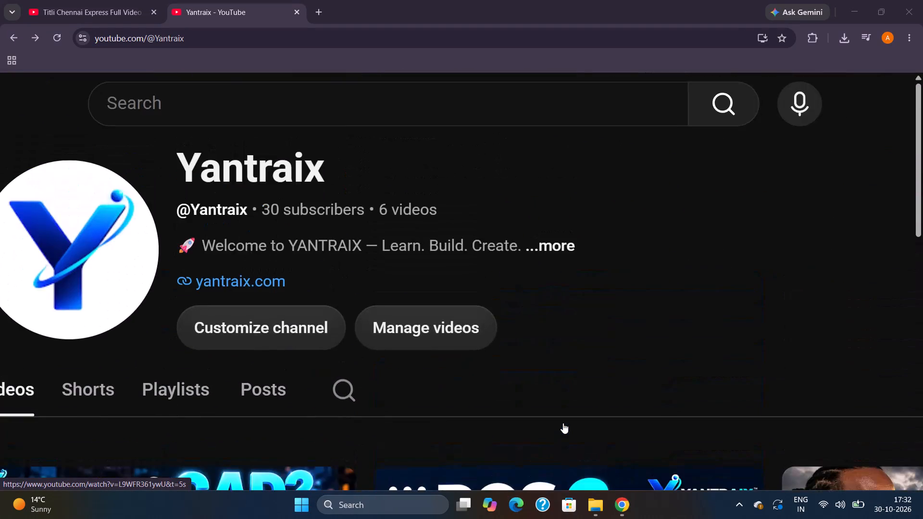
pyautogui.hscroll(2, 563, 423)
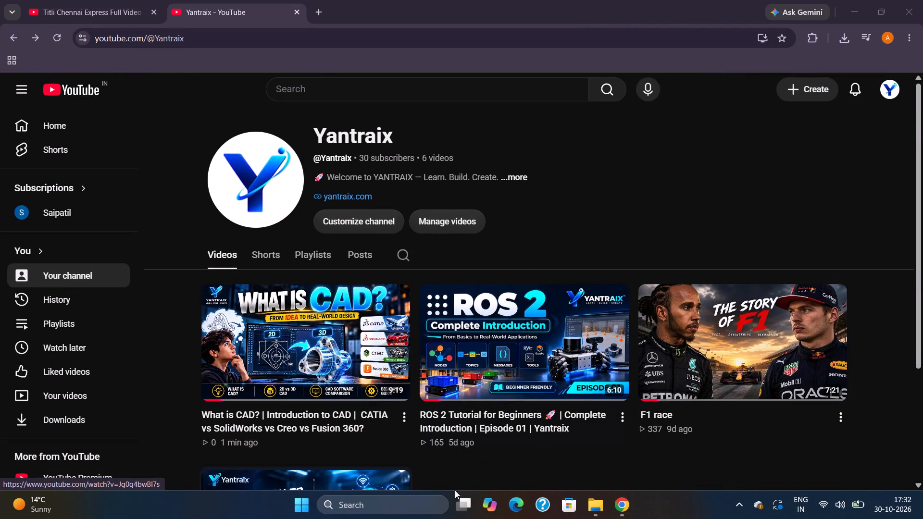
pyautogui.click(400, 427)
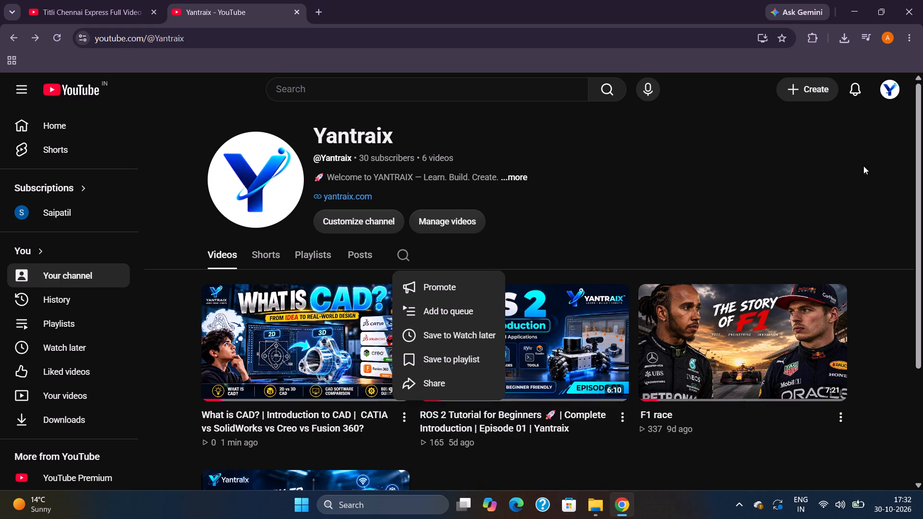
# Go to YouTube Studio and examine the analytics overview of the "What is CAD?" video.
pyautogui.click(890, 91)
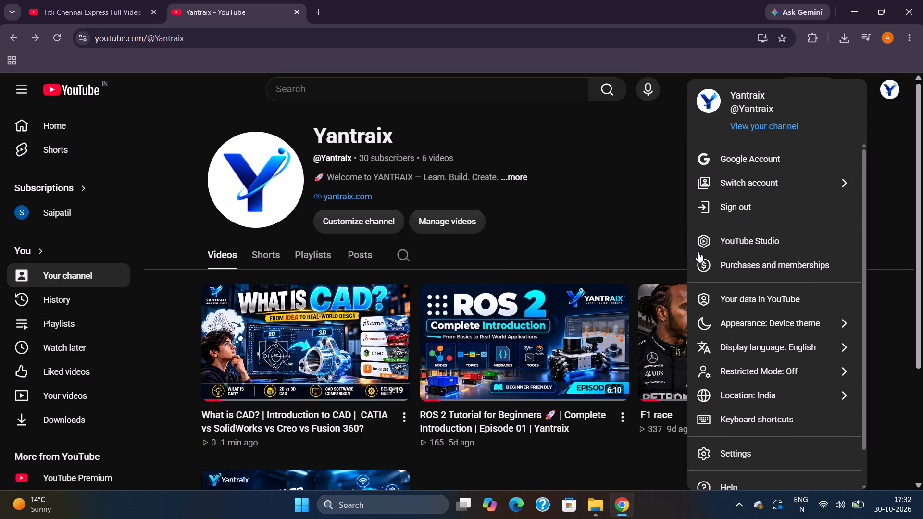
pyautogui.click(733, 238)
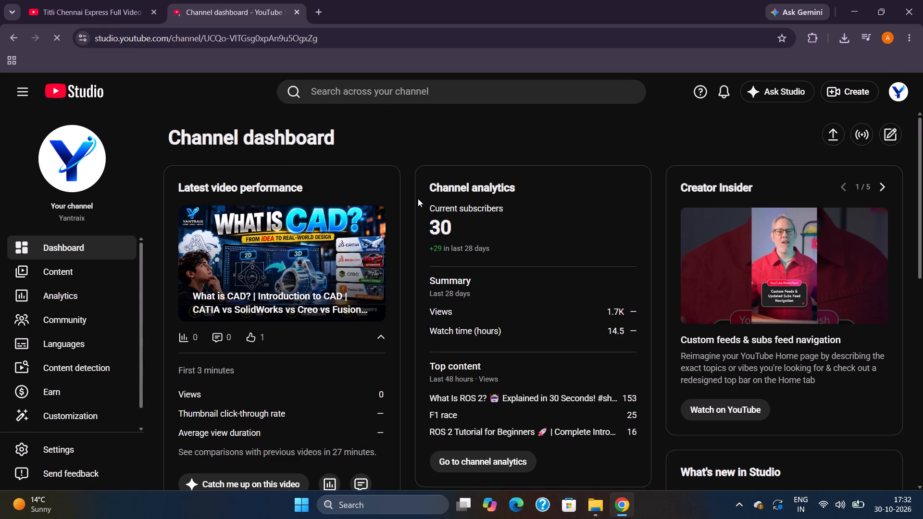
pyautogui.scroll(-2, 418, 198)
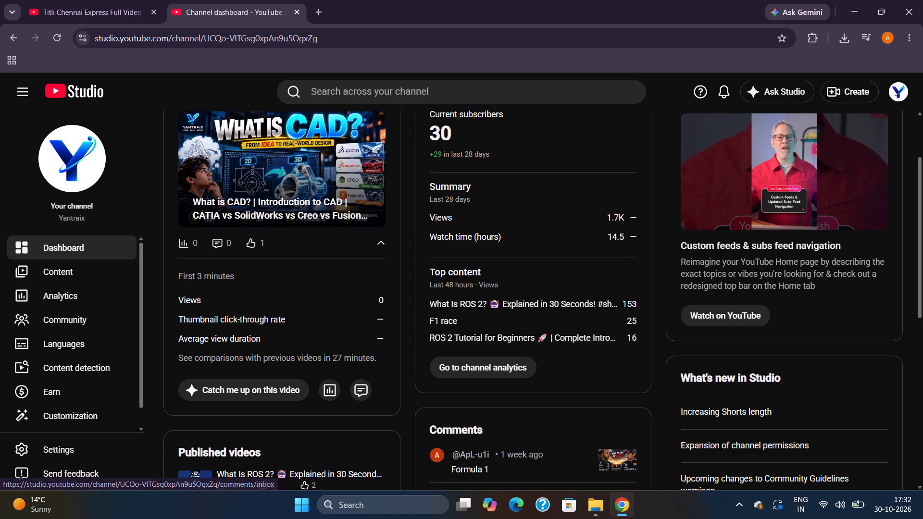
pyautogui.click(335, 396)
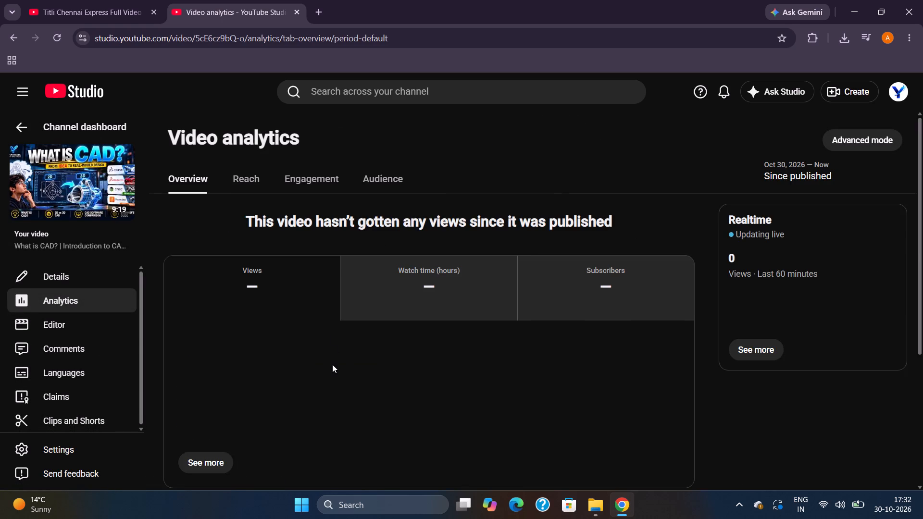
pyautogui.scroll(-3, 332, 364)
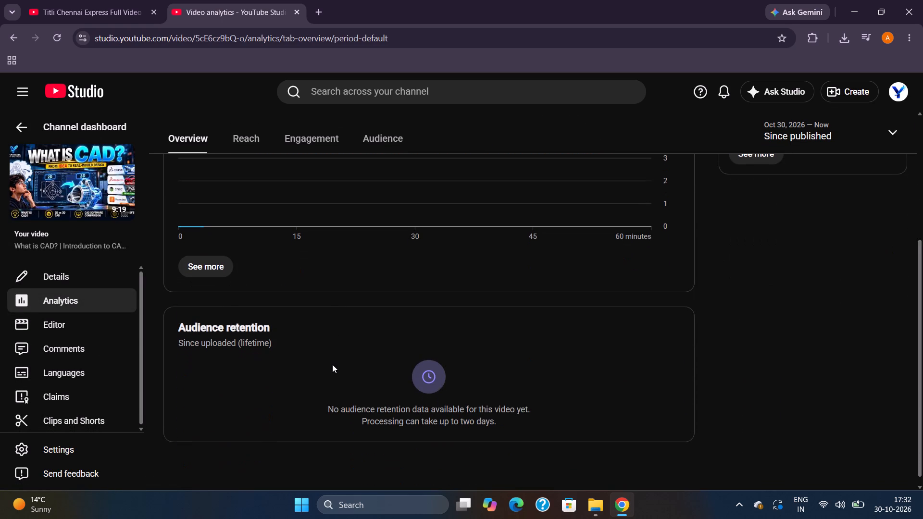
pyautogui.scroll(-1, 332, 364)
# In the video's details, assign it to the "CAD Tutorial" playlist.
pyautogui.click(79, 273)
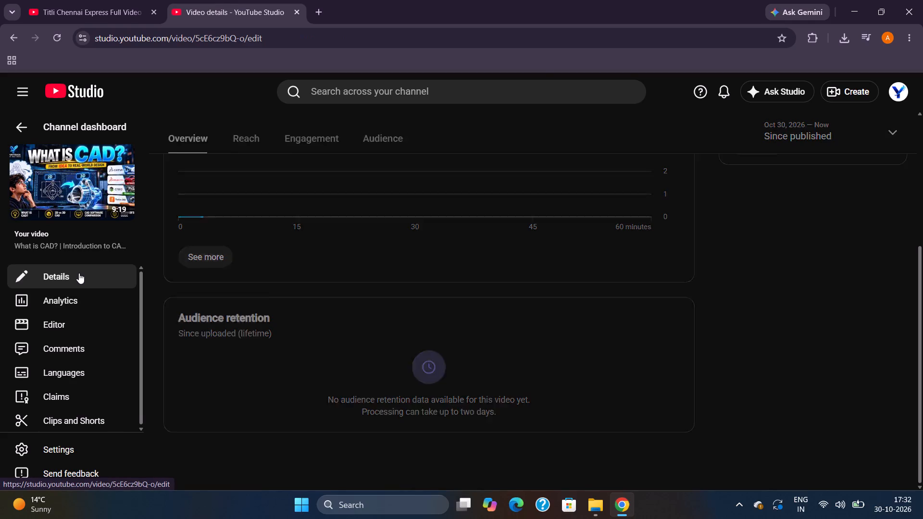
pyautogui.scroll(-3, 243, 295)
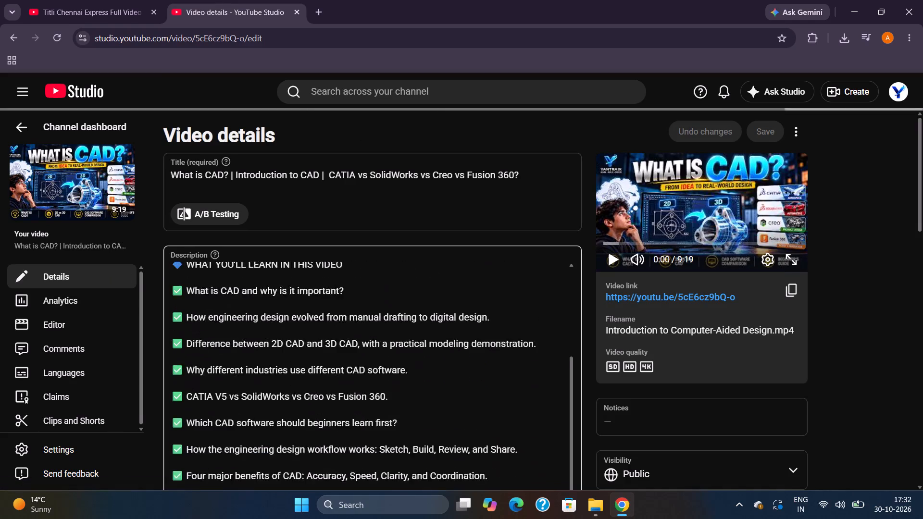
pyautogui.scroll(-7, 243, 295)
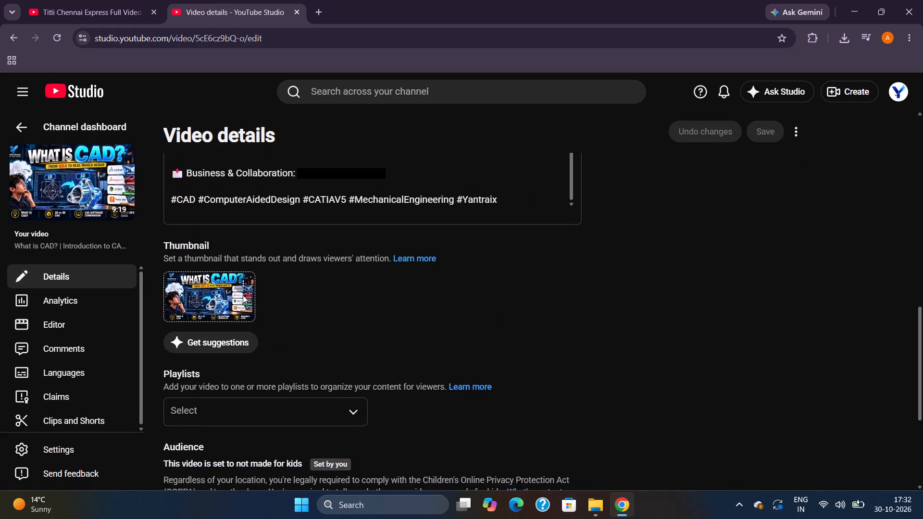
pyautogui.scroll(-1, 243, 295)
pyautogui.click(267, 312)
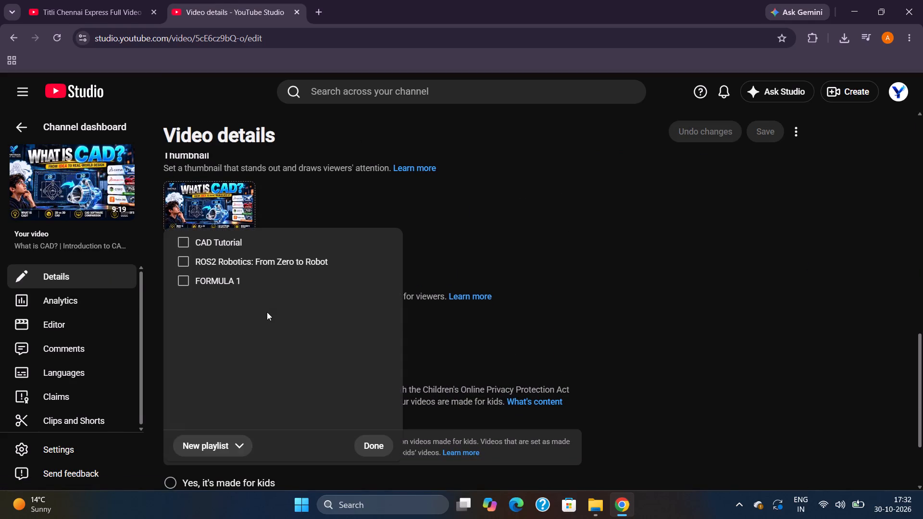
pyautogui.click(196, 243)
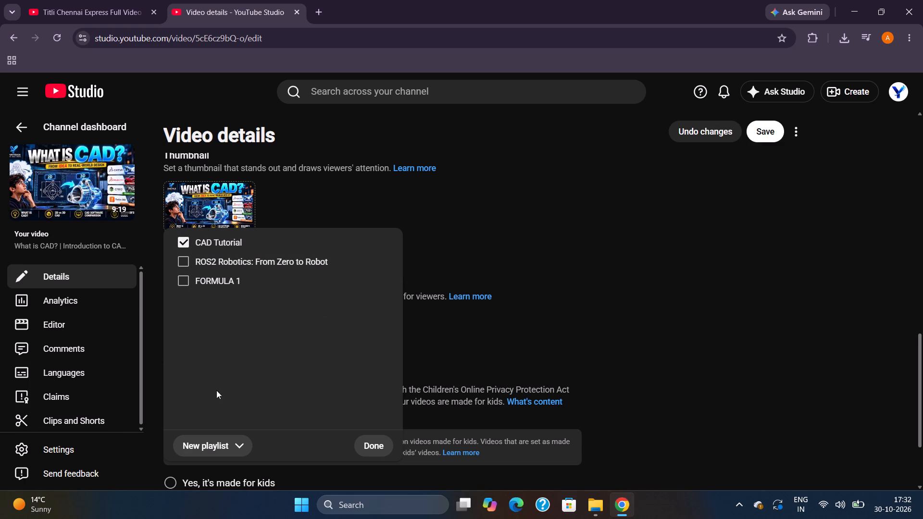
pyautogui.click(374, 443)
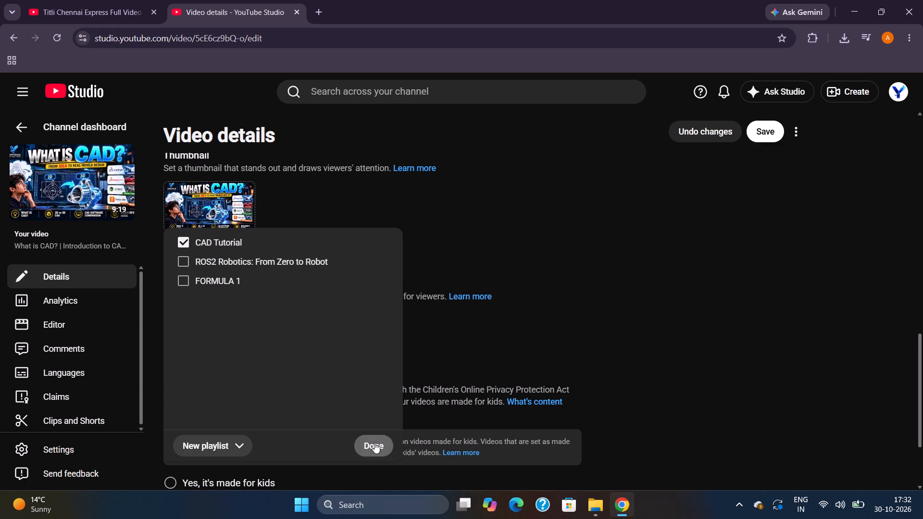
# Review the video's playlist, audience and age restriction settings in its details.
pyautogui.scroll(-5, 324, 349)
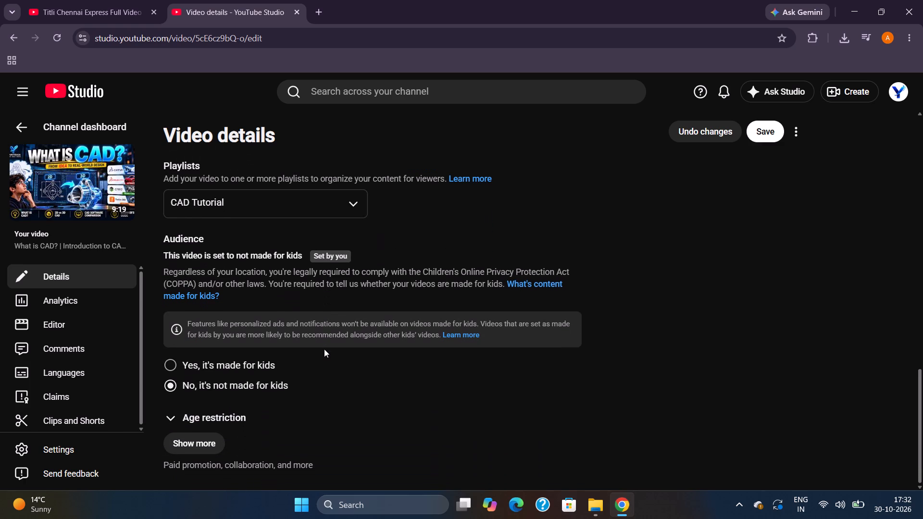
pyautogui.scroll(1, 324, 349)
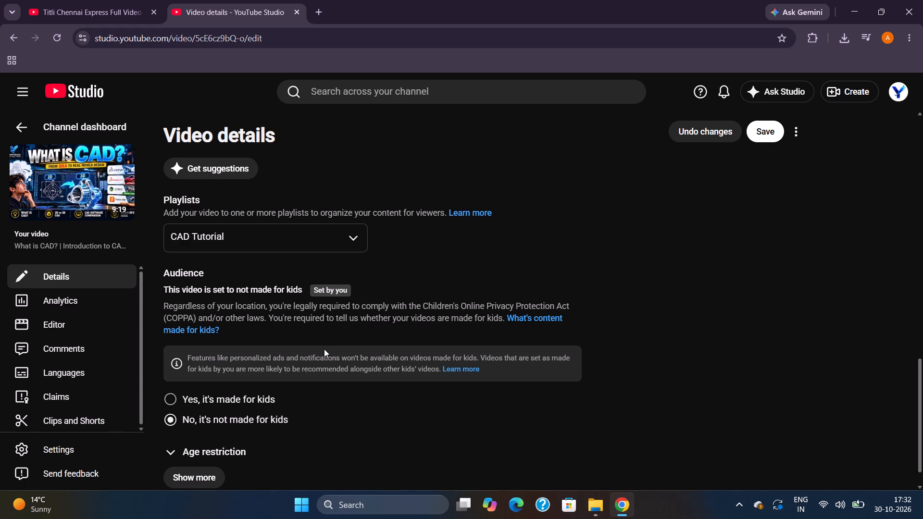
pyautogui.scroll(4, 324, 349)
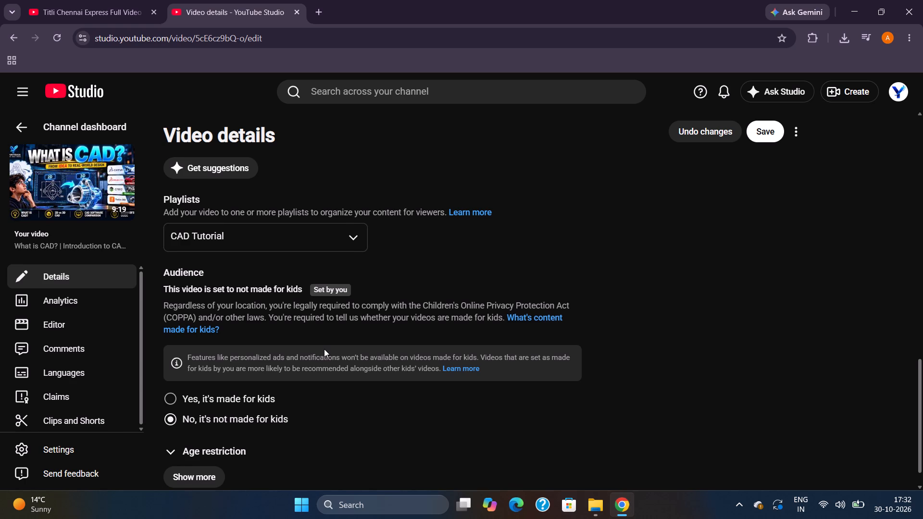
pyautogui.scroll(1, 324, 349)
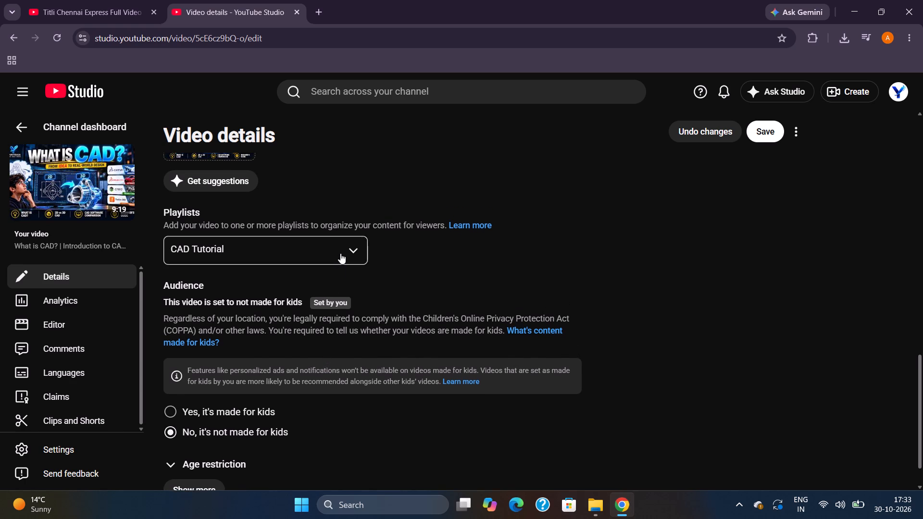
# Start creating a new playlist from the video's playlist selection, ready for its title.
pyautogui.scroll(1, 340, 253)
pyautogui.click(337, 332)
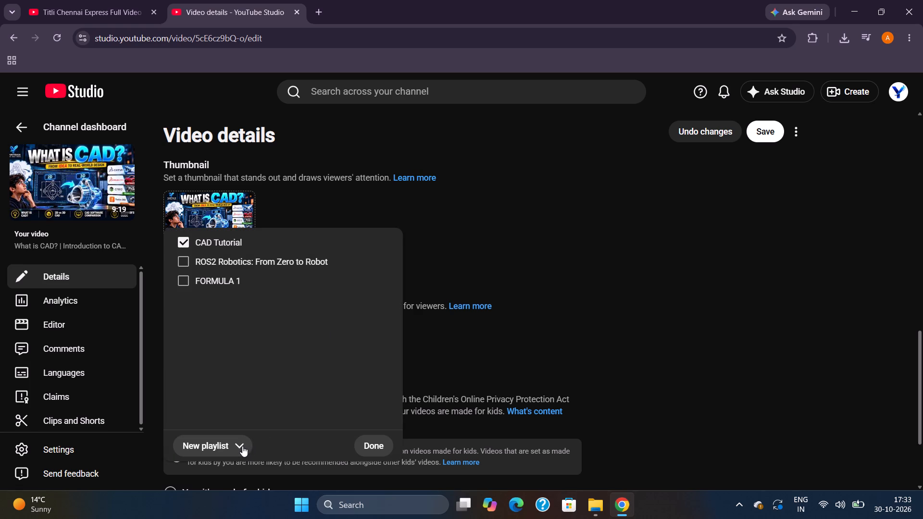
pyautogui.click(242, 446)
pyautogui.click(244, 387)
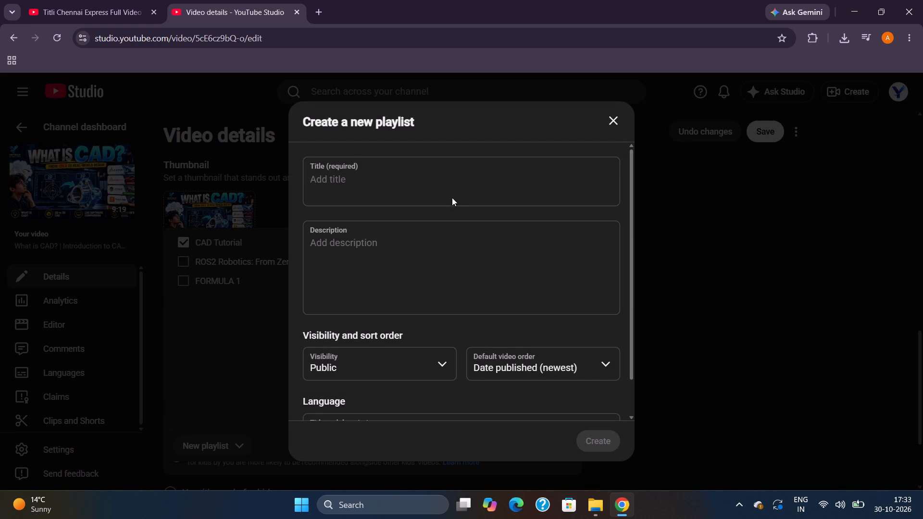
pyautogui.click(452, 198)
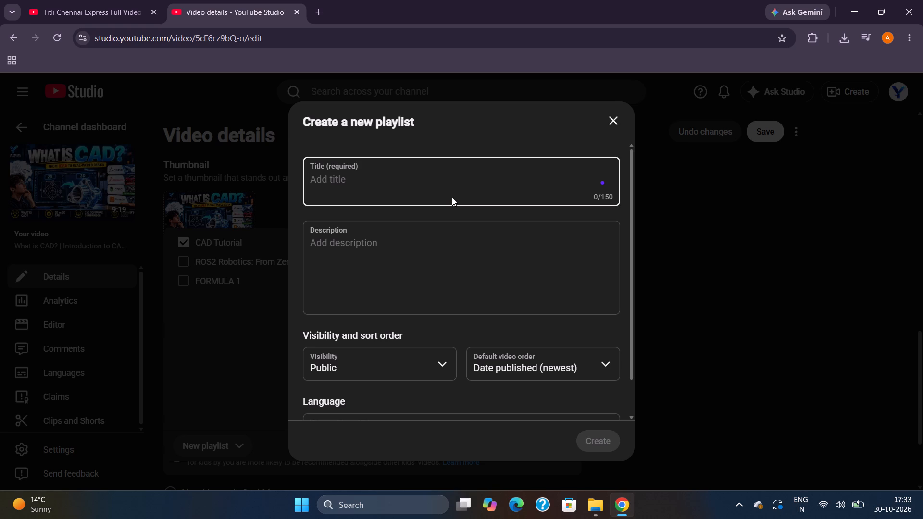
pyautogui.click(322, 5)
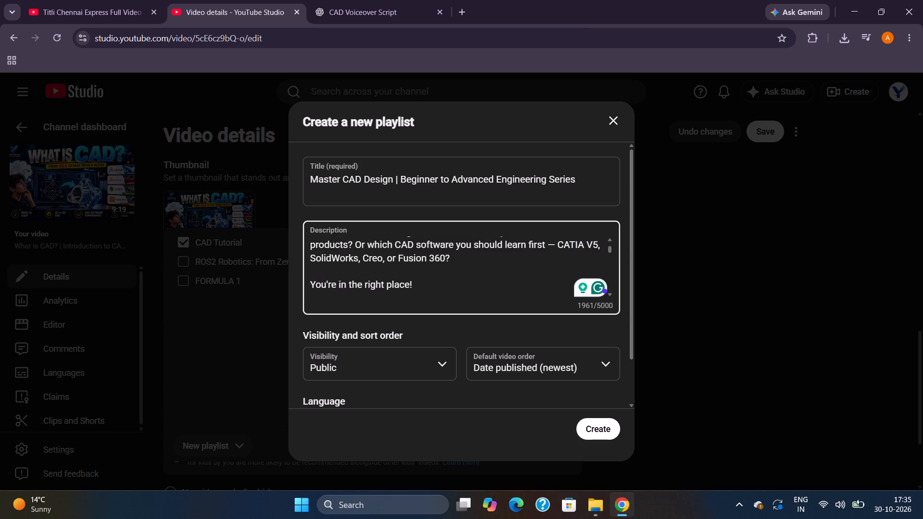
pyautogui.scroll(-1, 367, 287)
pyautogui.scroll(1, 433, 264)
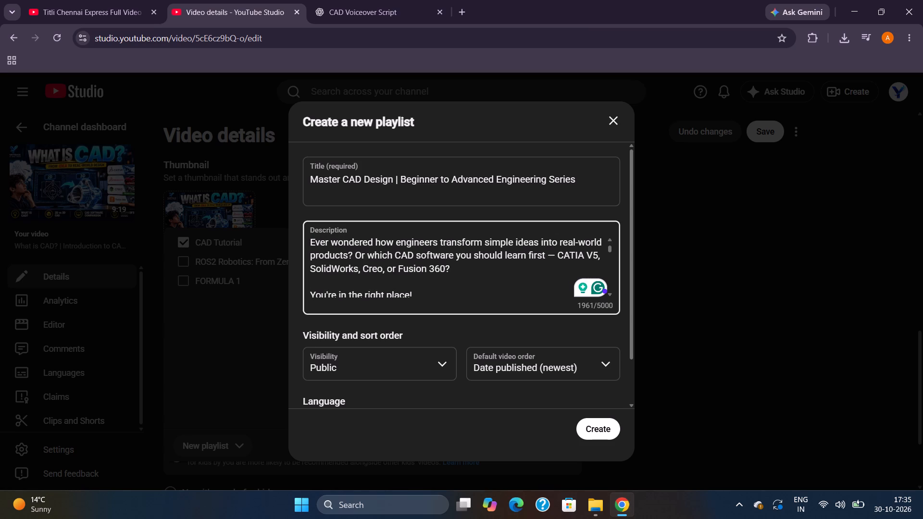
# Delete "rst — CATIA V5, SolidWorks, Creo, or Fusion 360" before the question mark in the description's "Ever wondered" paragraph.
pyautogui.click(445, 270)
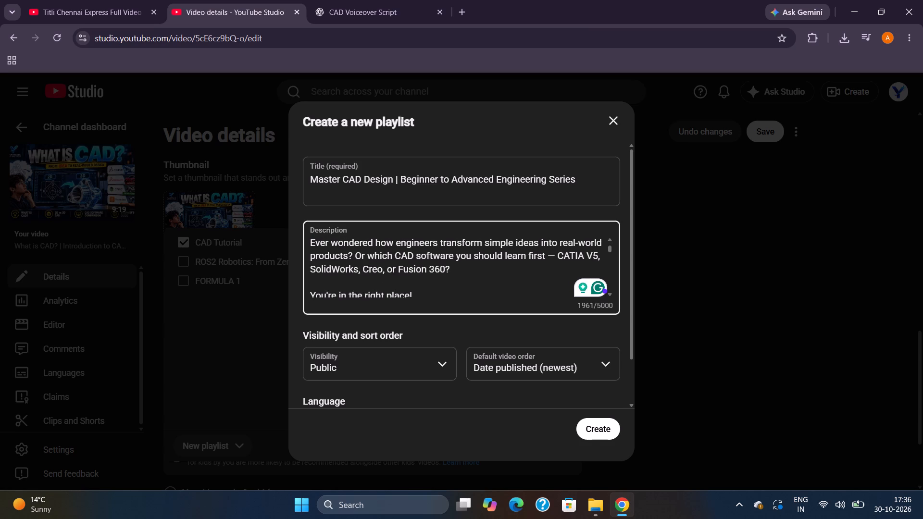
pyautogui.press('BackSpace')
pyautogui.press('BackSpace')
pyautogui.press('BackSpace')
pyautogui.press('BackSpace')
pyautogui.press('BackSpace')
pyautogui.press('BackSpace')
pyautogui.press('BackSpace')
pyautogui.press('BackSpace')
pyautogui.press('BackSpace')
pyautogui.press('BackSpace')
pyautogui.press('BackSpace')
pyautogui.press('BackSpace')
pyautogui.press('BackSpace')
pyautogui.press('BackSpace')
pyautogui.press('BackSpace')
pyautogui.press('BackSpace')
pyautogui.press('BackSpace')
pyautogui.press('BackSpace')
pyautogui.press('BackSpace')
pyautogui.press('BackSpace')
pyautogui.press('BackSpace')
pyautogui.press('BackSpace')
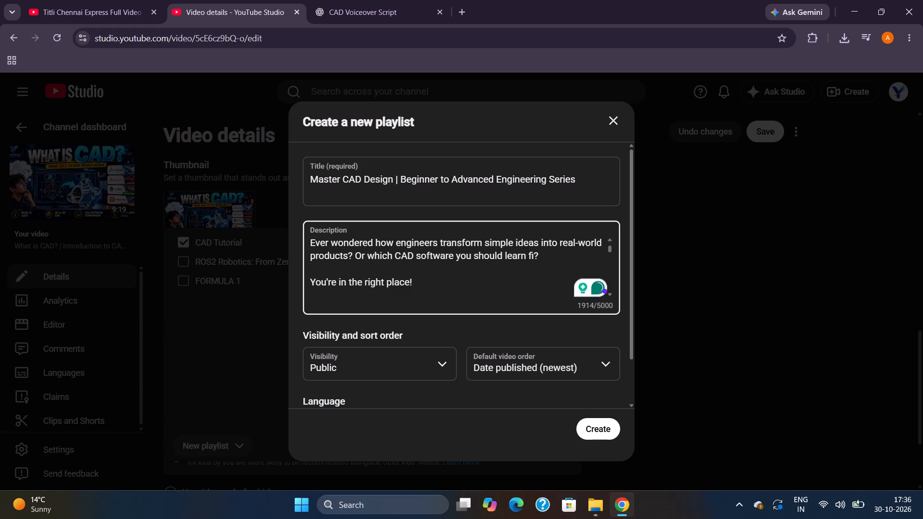
# Undo part of the deletion until the description's question ends with "you should learn first — CATIA ?".
pyautogui.hotkey('ctrl', 'z')
pyautogui.hotkey('ctrl', 'z')
pyautogui.hotkey('ctrl', 'z')
pyautogui.hotkey('ctrl', 'z')
pyautogui.hotkey('ctrl', 'z')
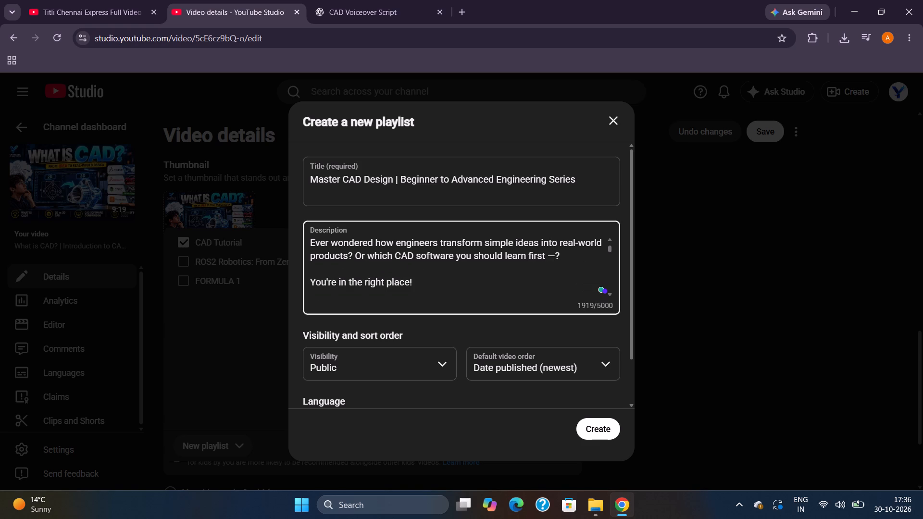
pyautogui.hotkey('ctrl', 'z')
pyautogui.hotkey('ctrl', 'z')
pyautogui.hotkey('ctrl', 'z')
pyautogui.hotkey('ctrl', 'z')
pyautogui.hotkey('ctrl', 'z')
pyautogui.hotkey('ctrl', 'z')
pyautogui.hotkey('ctrl', 'z')
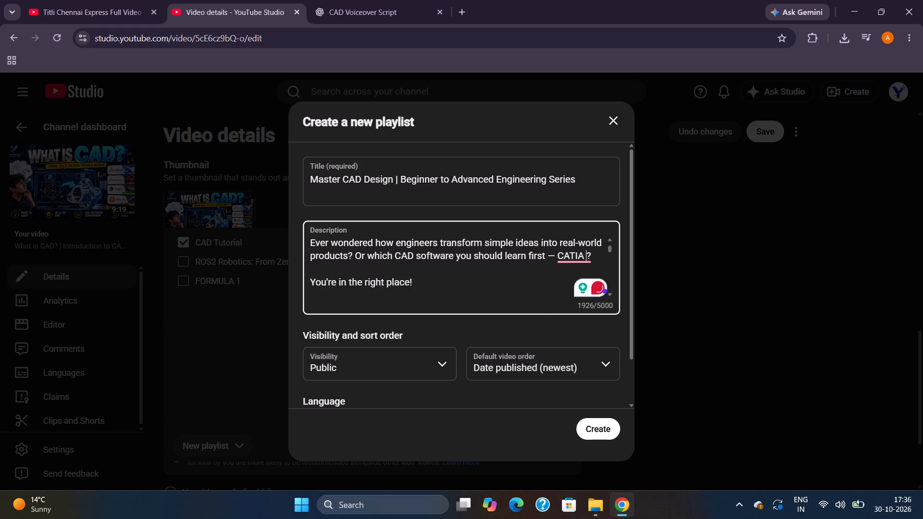
# Create the playlist with the entered title and description, public visibility and newest-published video order.
pyautogui.scroll(-1, 543, 315)
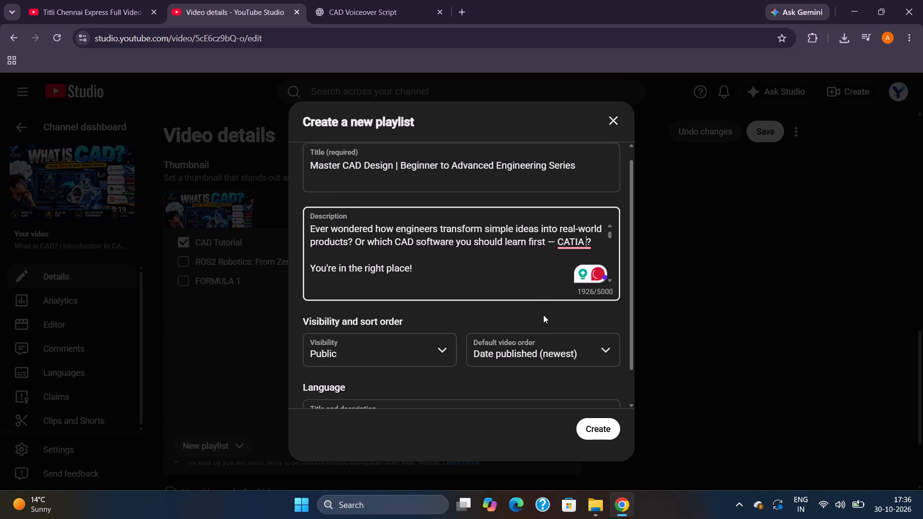
pyautogui.click(592, 423)
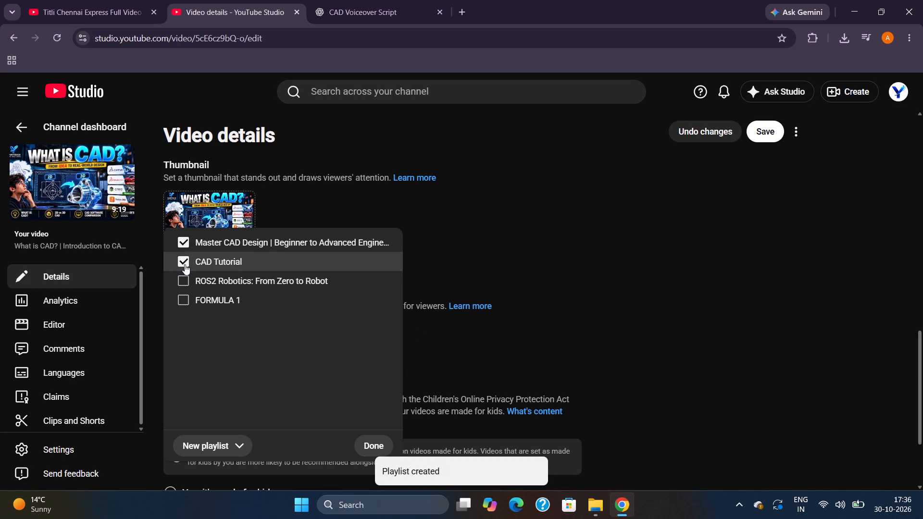
# Remove the video from the "CAD Tutorial" playlist, leaving only "Master CAD Design | Beginner to Advanced Engineering Series" selected.
pyautogui.click(185, 263)
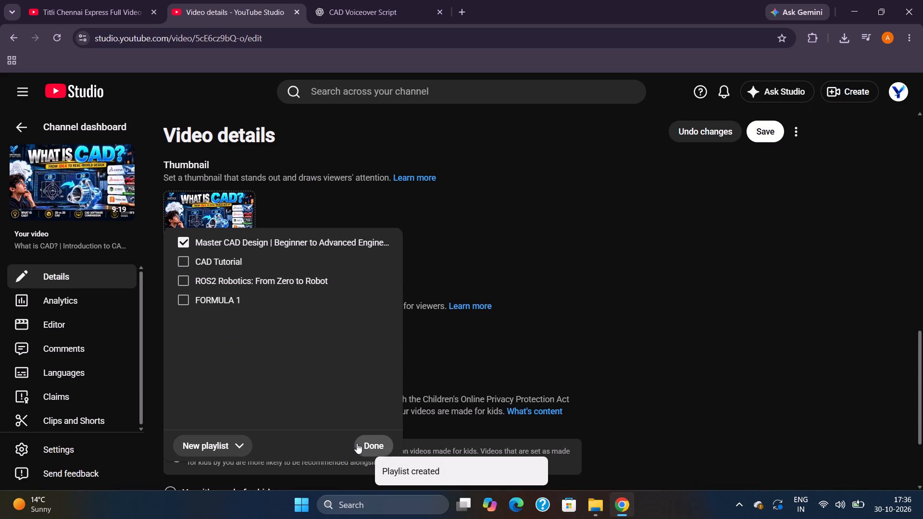
pyautogui.click(357, 443)
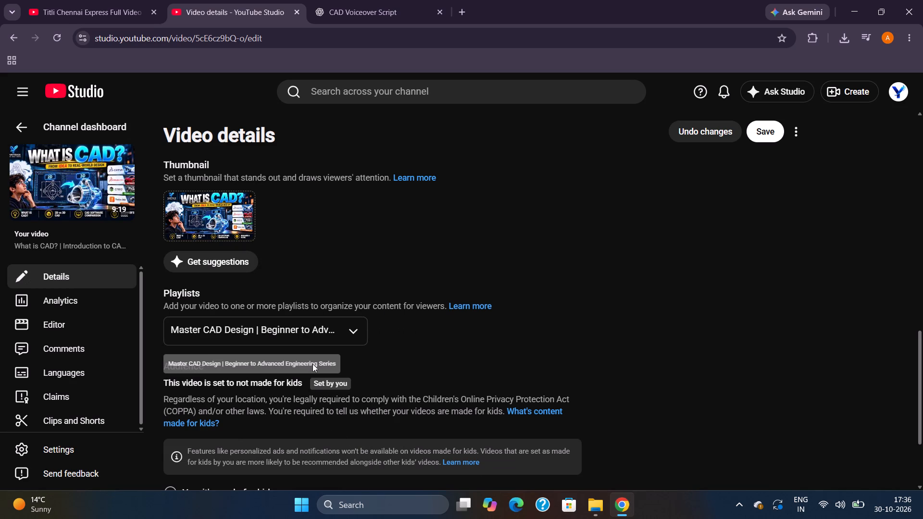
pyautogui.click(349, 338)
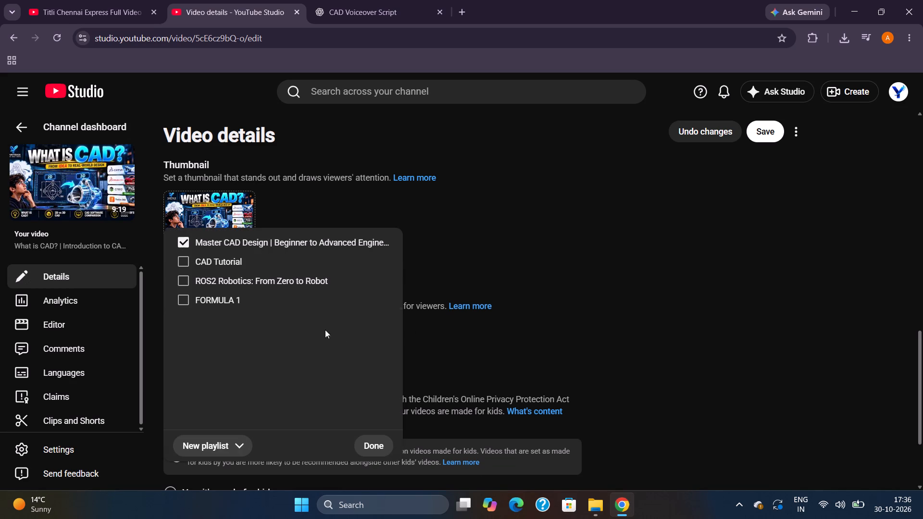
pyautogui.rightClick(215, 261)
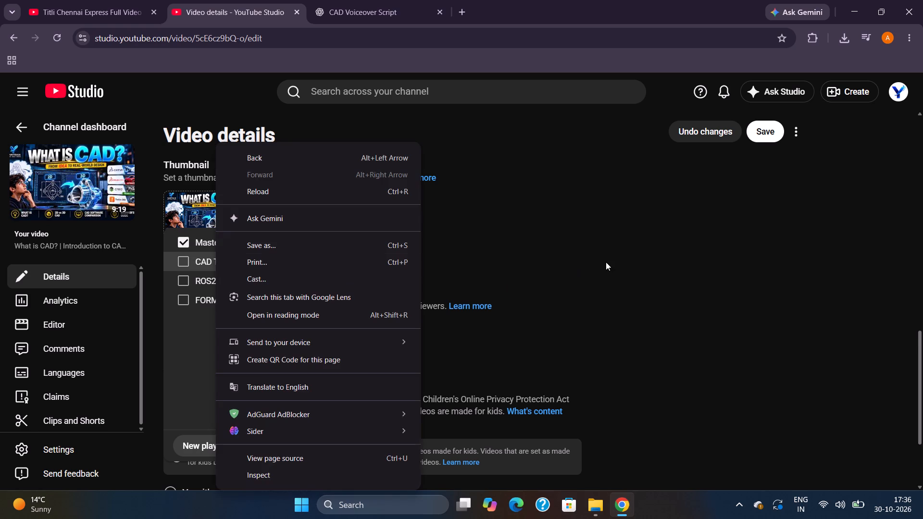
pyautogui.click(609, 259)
# Save the video details with the new playlist assignment.
pyautogui.scroll(-3, 359, 355)
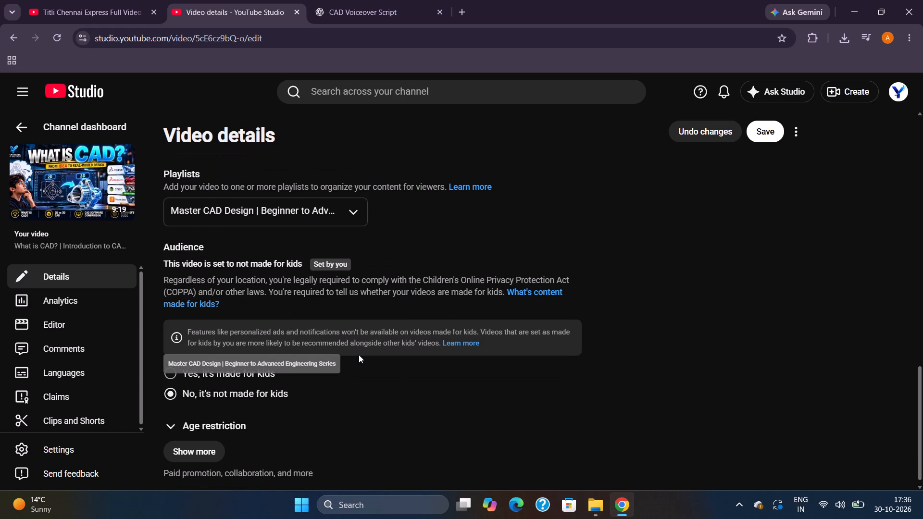
pyautogui.scroll(-1, 359, 355)
pyautogui.click(774, 128)
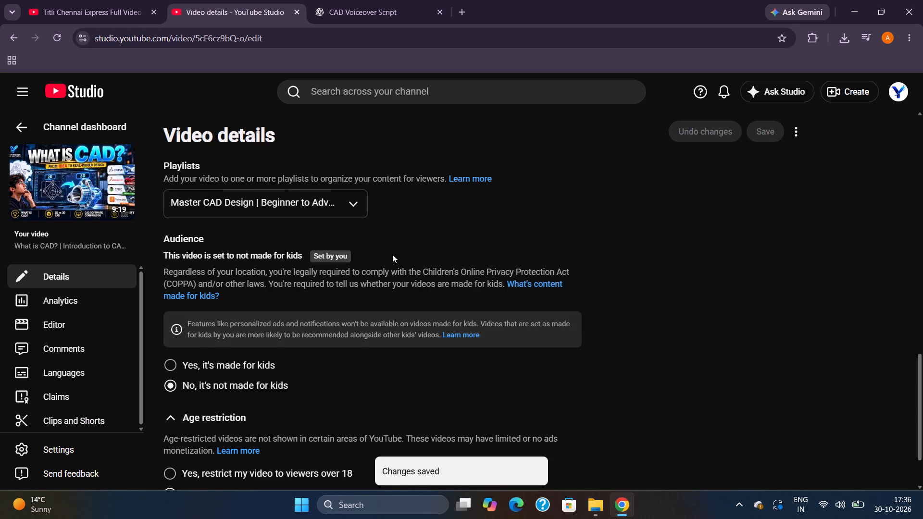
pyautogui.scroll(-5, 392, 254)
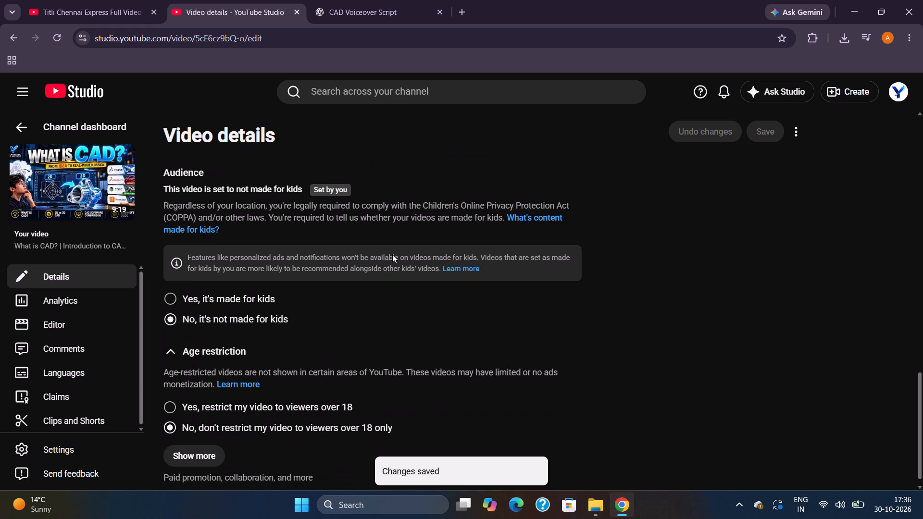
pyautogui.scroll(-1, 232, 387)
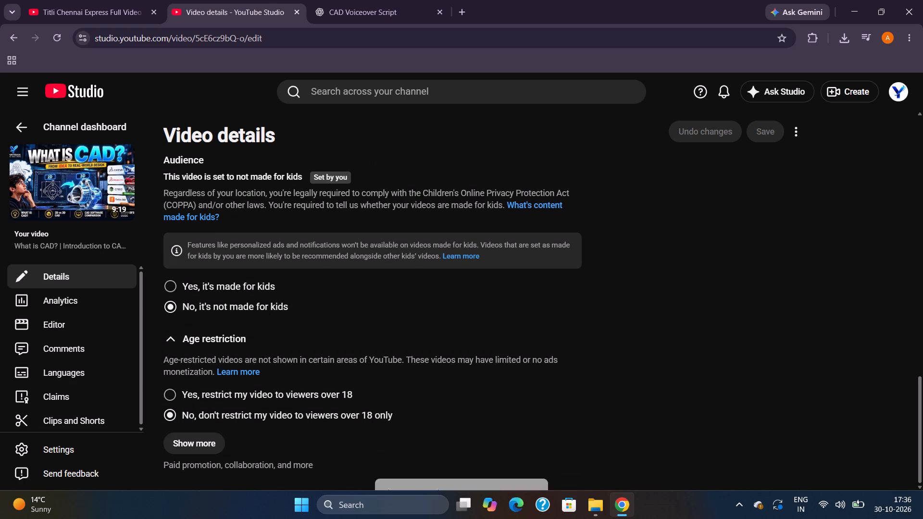
# Switch to the YouTube song page and open the Yantraix channel's YouTube Studio dashboard from the account options.
pyautogui.click(112, 4)
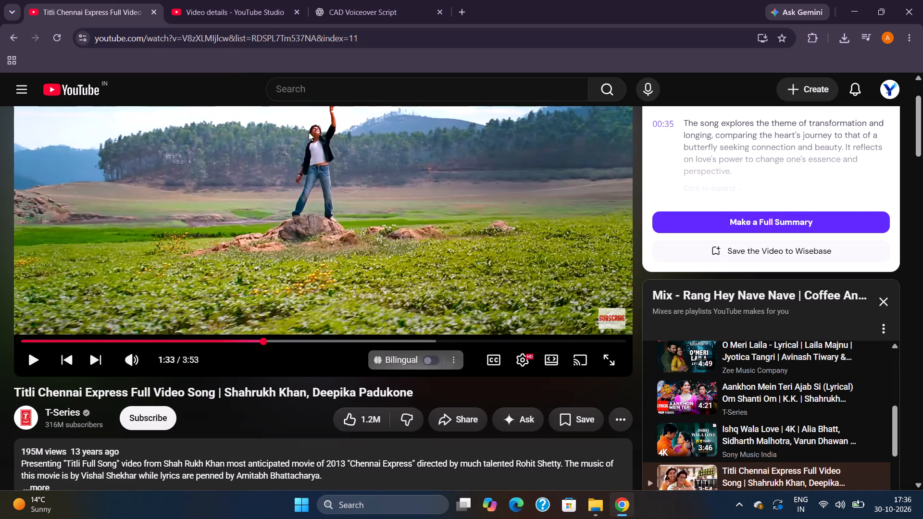
pyautogui.scroll(10, 434, 198)
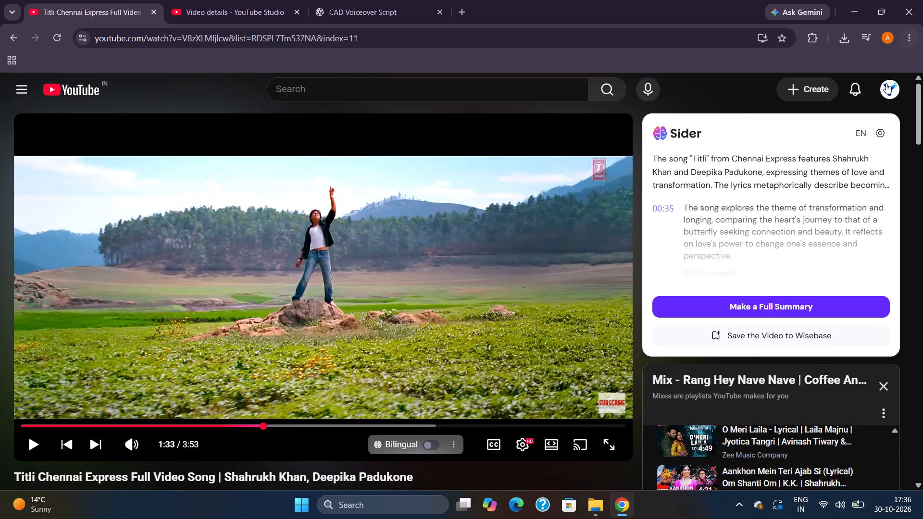
pyautogui.click(885, 83)
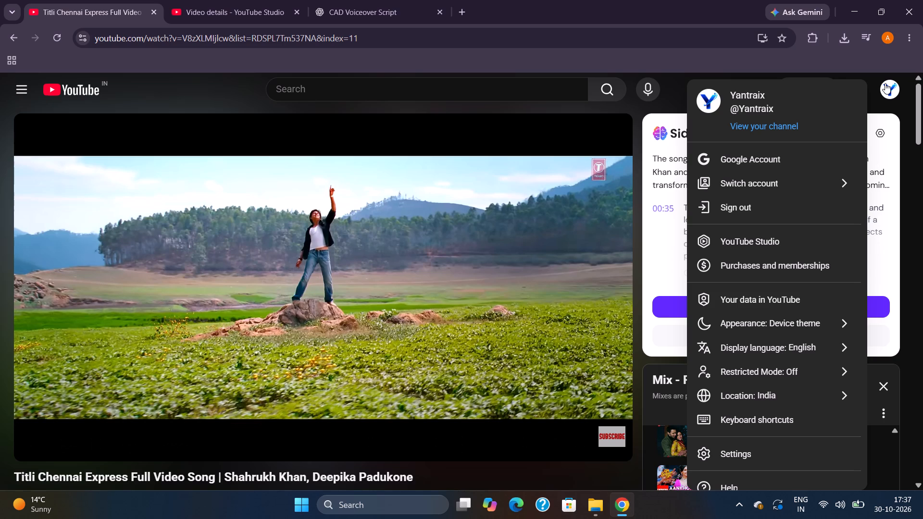
pyautogui.scroll(-1, 885, 83)
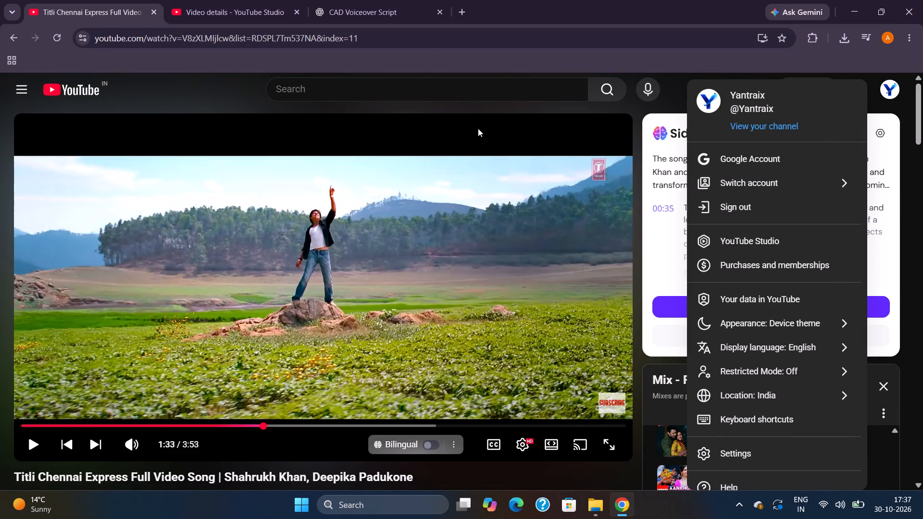
pyautogui.click(753, 251)
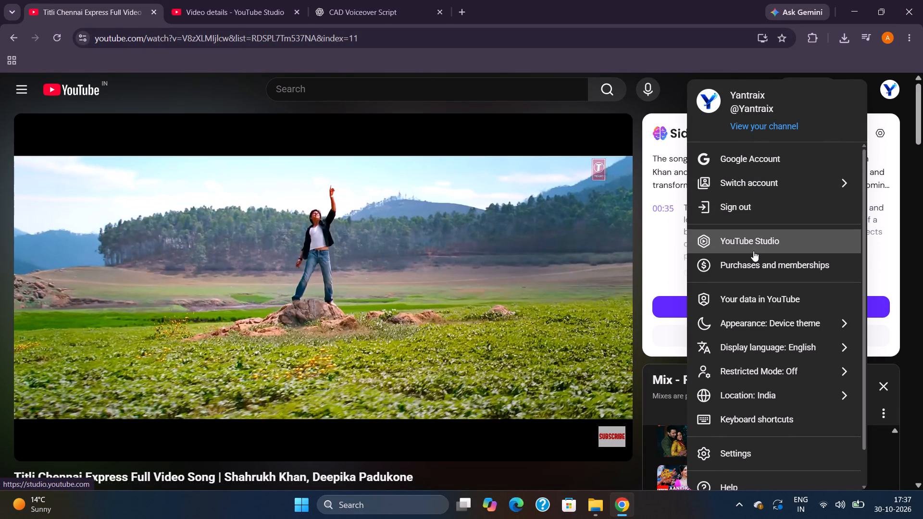
# Return to the CAD video's details page in YouTube Studio and view its audience and age restriction settings.
pyautogui.click(175, 5)
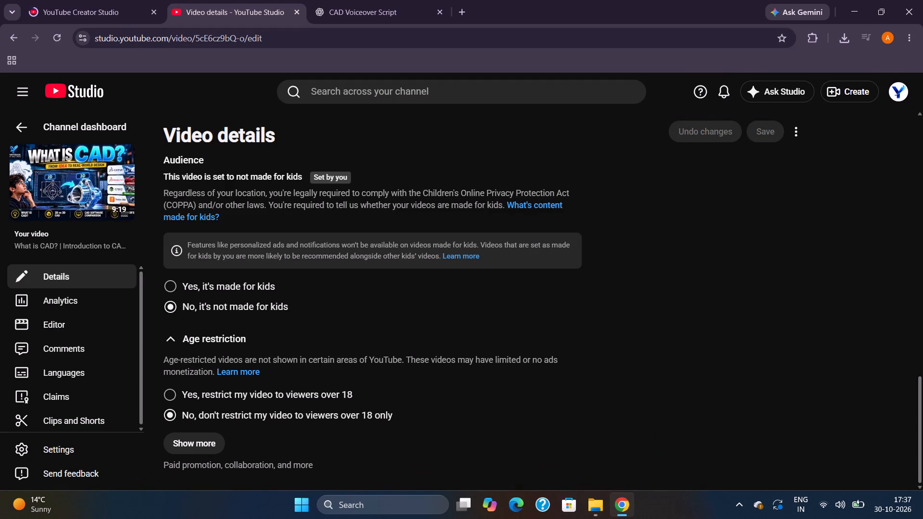
pyautogui.scroll(-4, 255, 276)
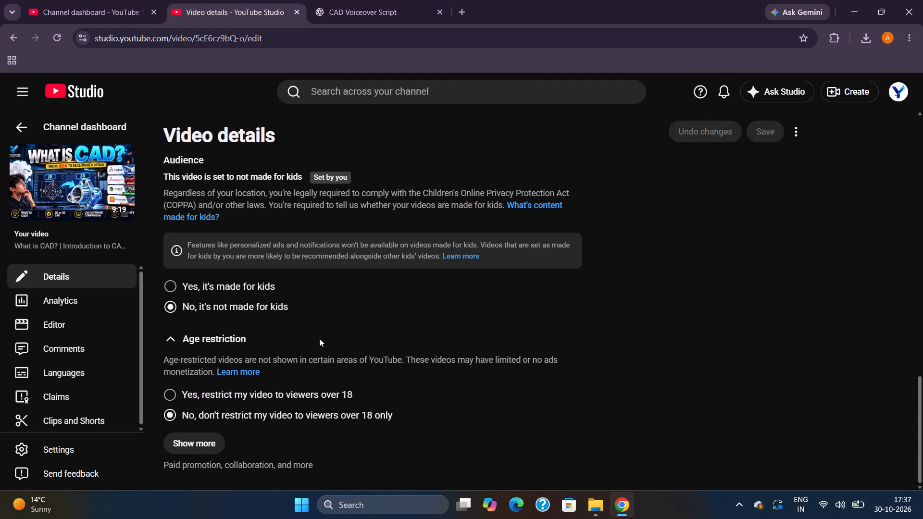
# Review the CAD video's details page, from the audience and age restriction settings up to the title, description and thumbnail.
pyautogui.scroll(-1, 319, 338)
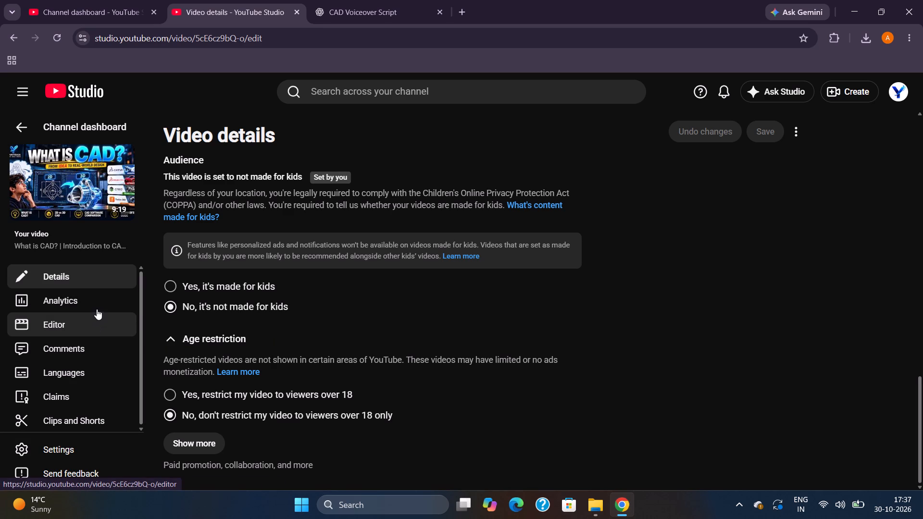
pyautogui.scroll(-2, 305, 371)
pyautogui.scroll(14, 305, 371)
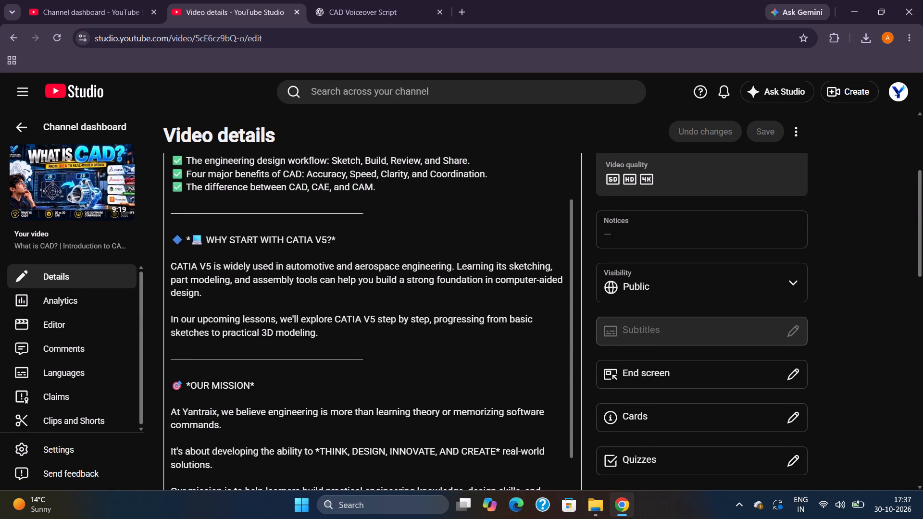
pyautogui.scroll(9, 305, 371)
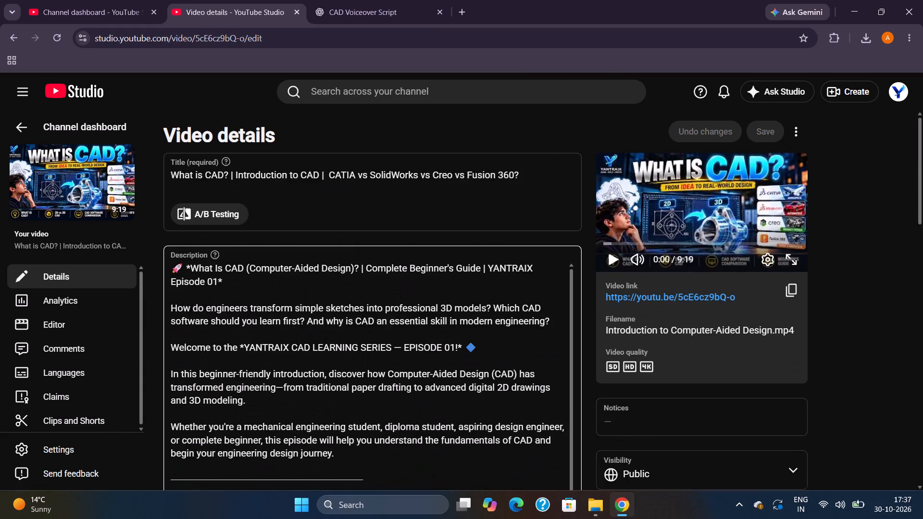
pyautogui.scroll(3, 305, 371)
pyautogui.scroll(-15, 305, 371)
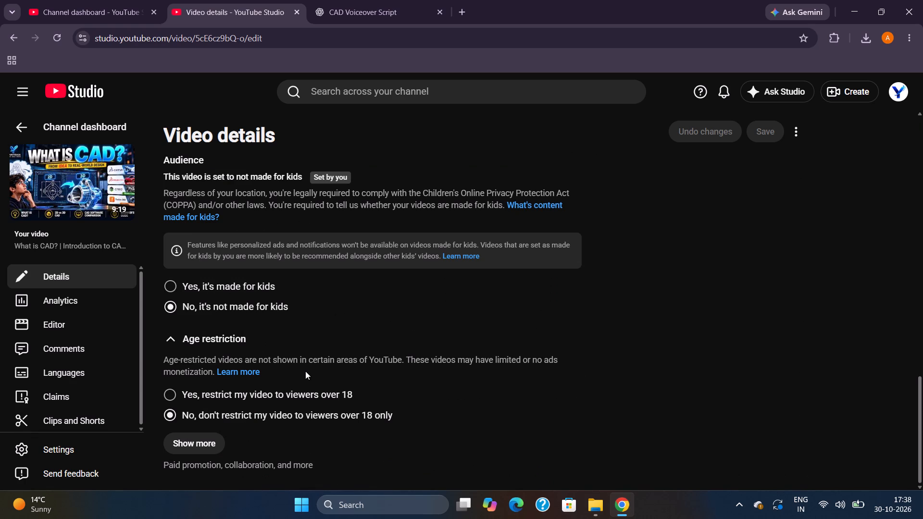
pyautogui.scroll(-3, 305, 371)
pyautogui.scroll(9, 305, 371)
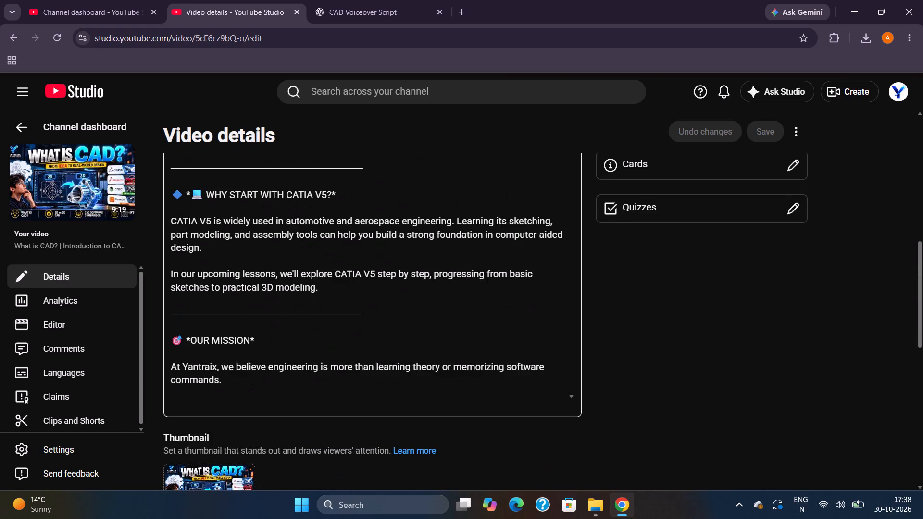
pyautogui.scroll(10, 384, 336)
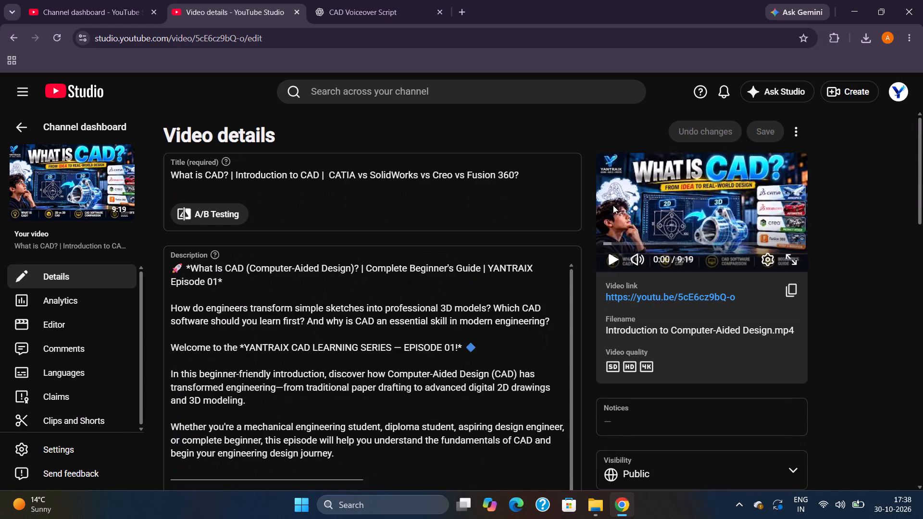
# Check the CAD video's visibility options without changing them.
pyautogui.scroll(-4, 731, 304)
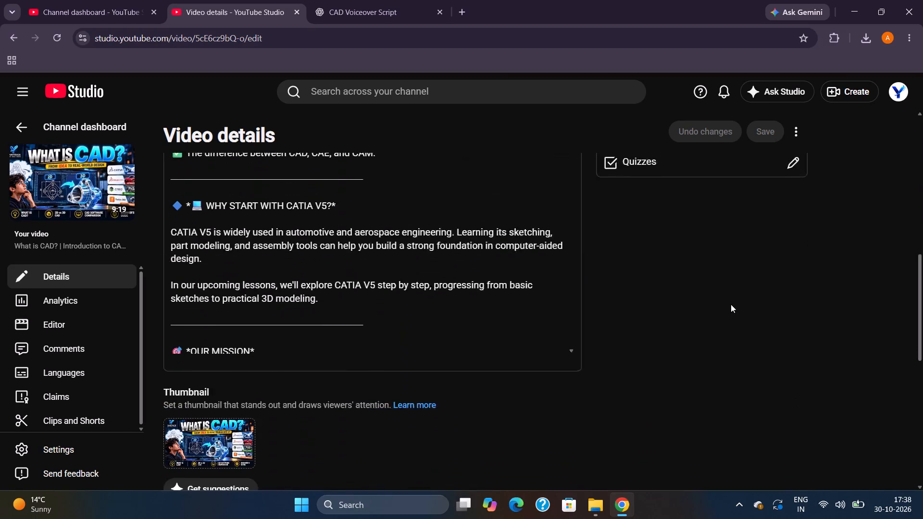
pyautogui.scroll(5, 731, 304)
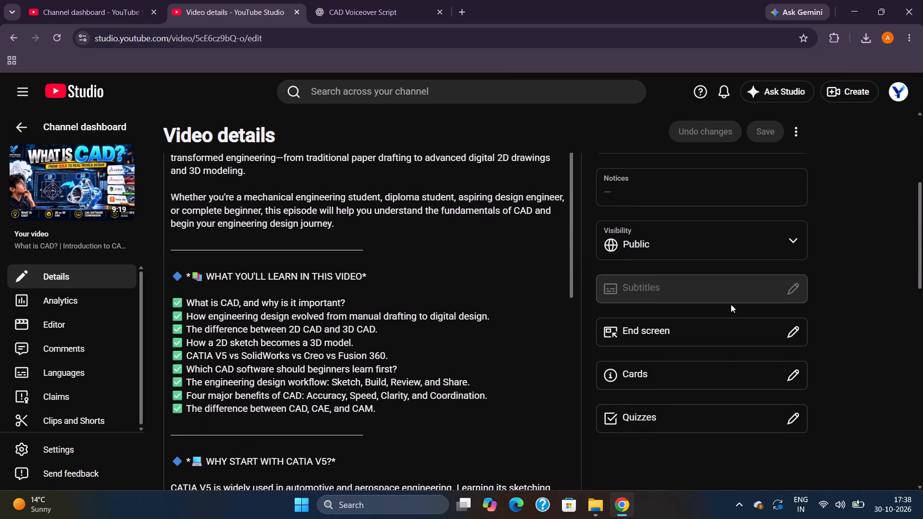
pyautogui.click(745, 250)
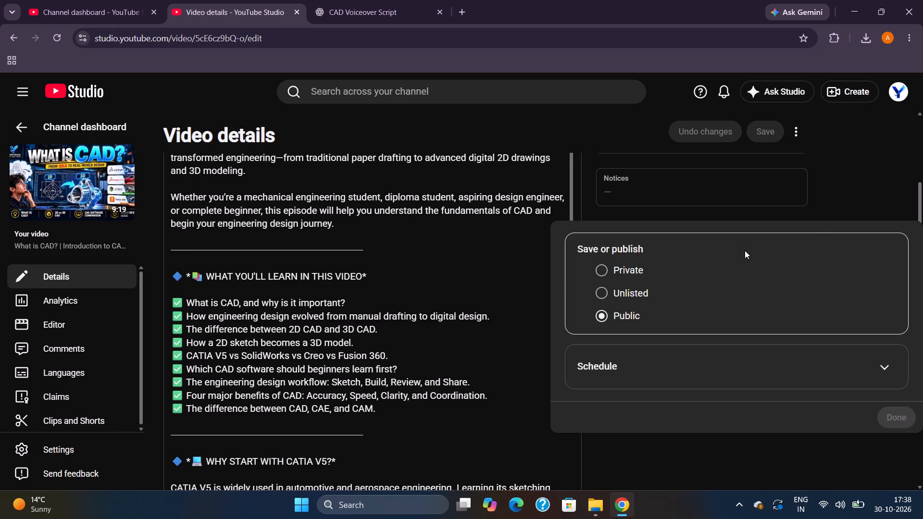
pyautogui.click(875, 175)
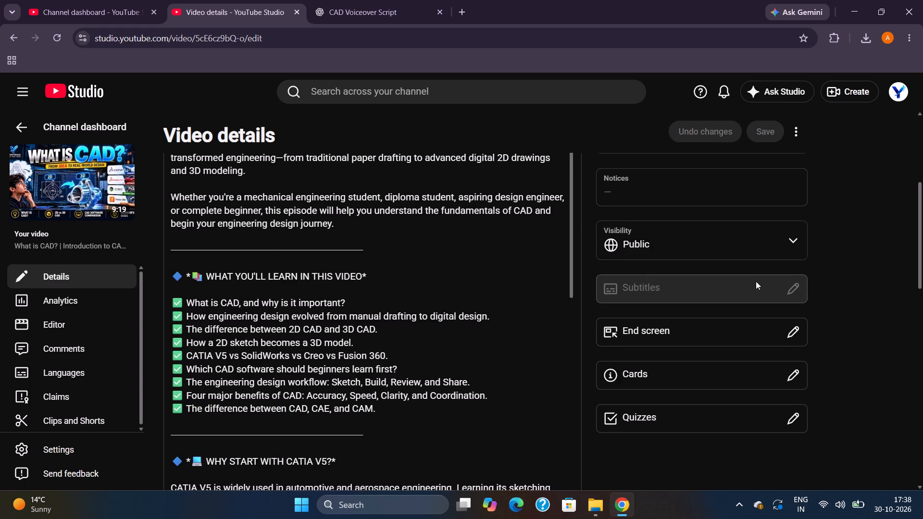
# View the CAD video's analytics overview and its video editor page.
pyautogui.scroll(3, 756, 281)
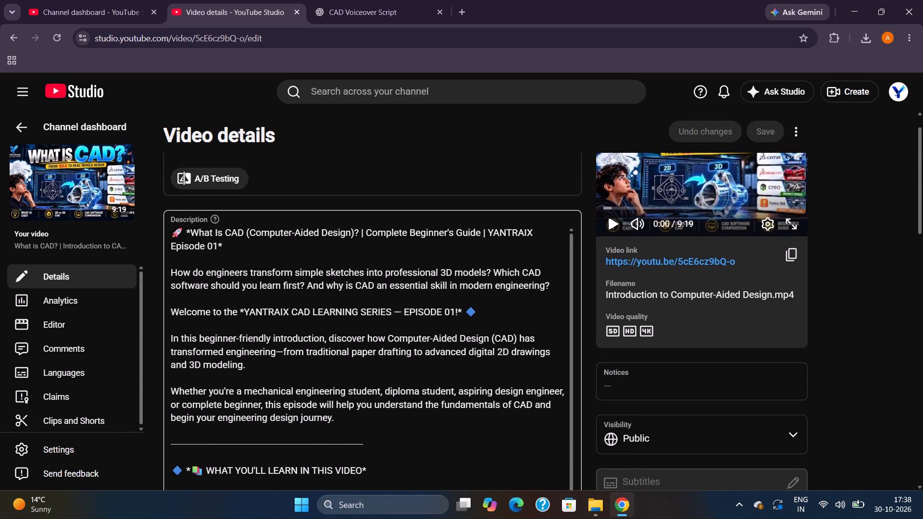
pyautogui.click(94, 310)
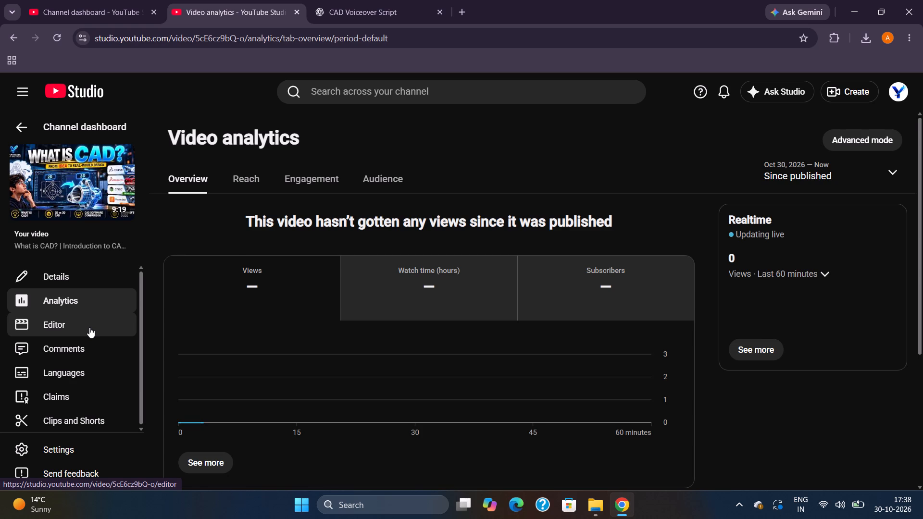
pyautogui.click(89, 327)
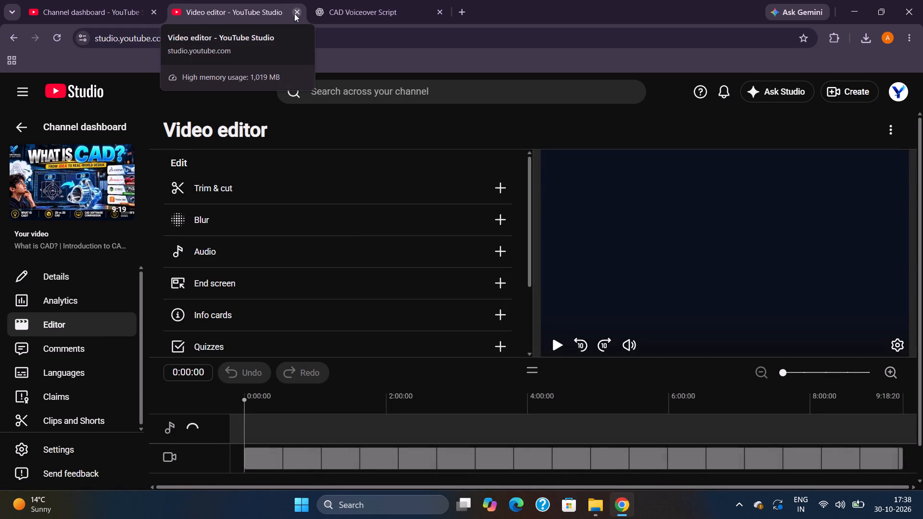
# Close the CAD video's Studio page and review the latest video performance, channel summary and comments on the Yantraix channel dashboard.
pyautogui.click(294, 13)
pyautogui.click(129, 11)
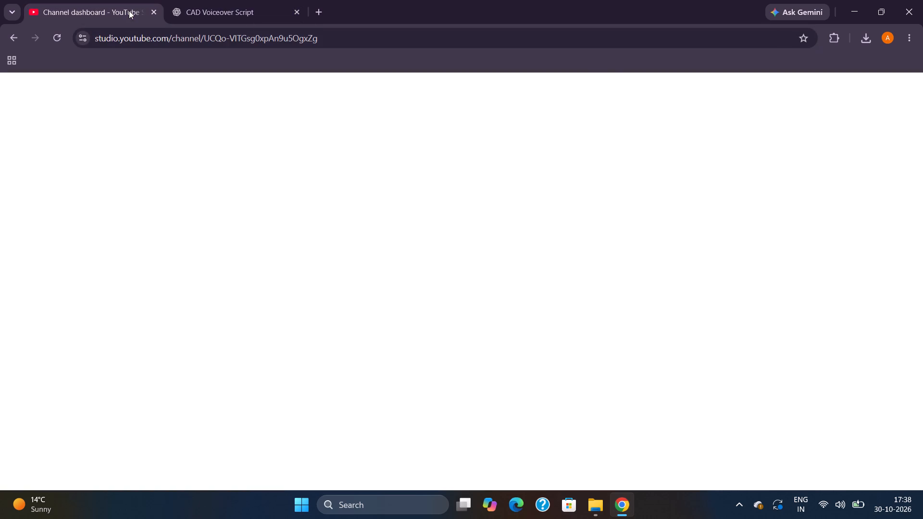
pyautogui.scroll(-2, 437, 160)
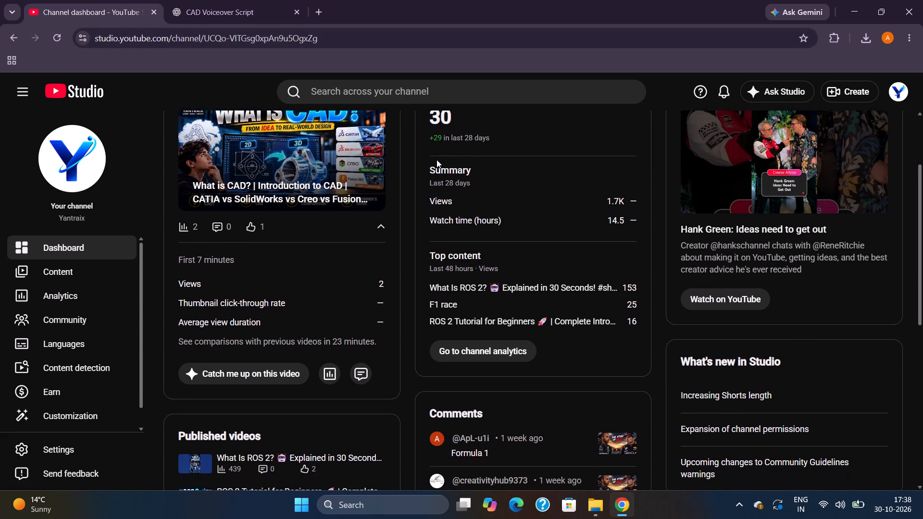
pyautogui.scroll(-1, 437, 160)
pyautogui.scroll(-1, 396, 218)
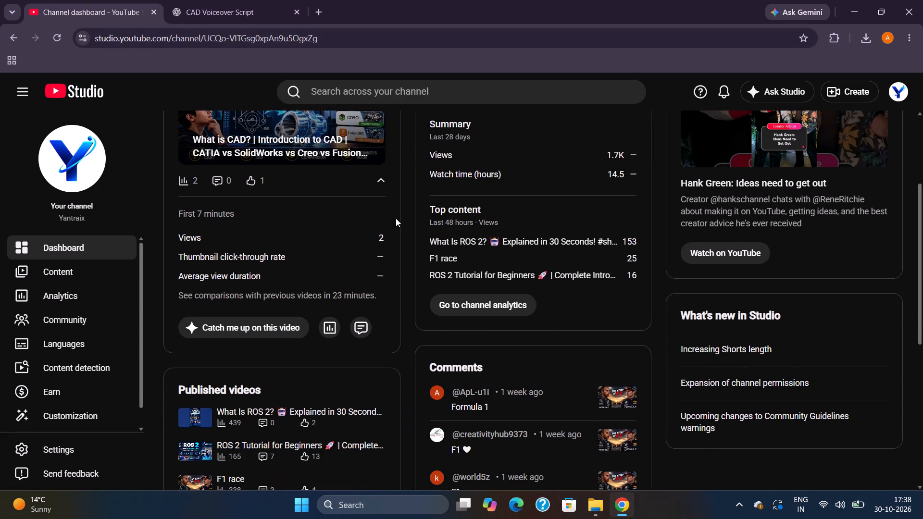
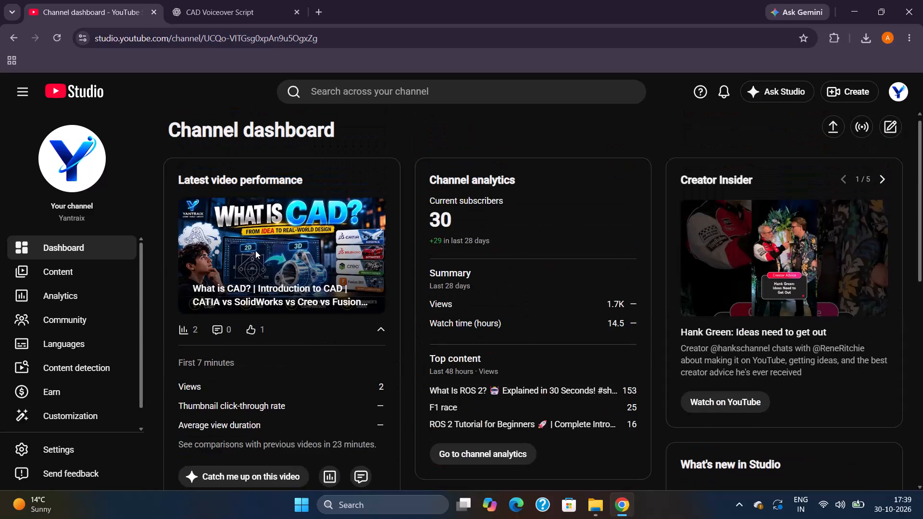
# Review the latest video performance, channel analytics, published videos and comments on the channel dashboard.
pyautogui.scroll(1, 255, 250)
pyautogui.scroll(-3, 255, 250)
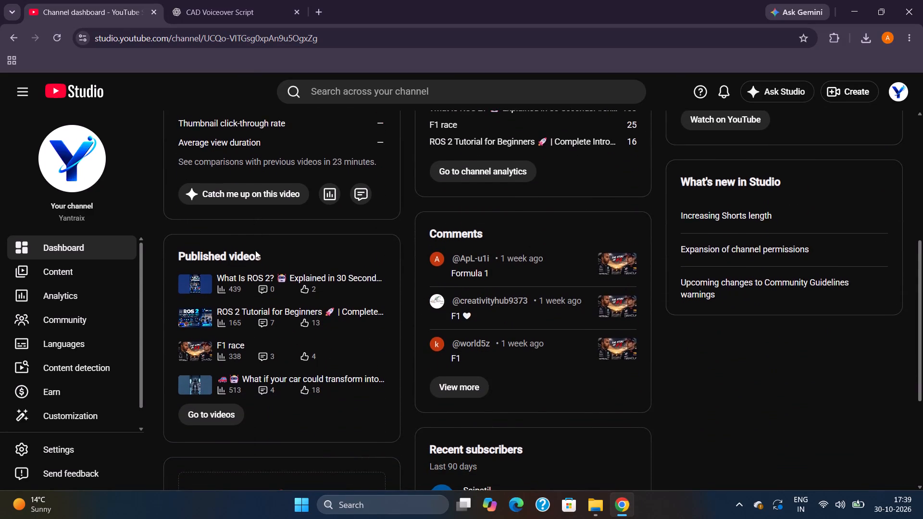
pyautogui.scroll(4, 255, 250)
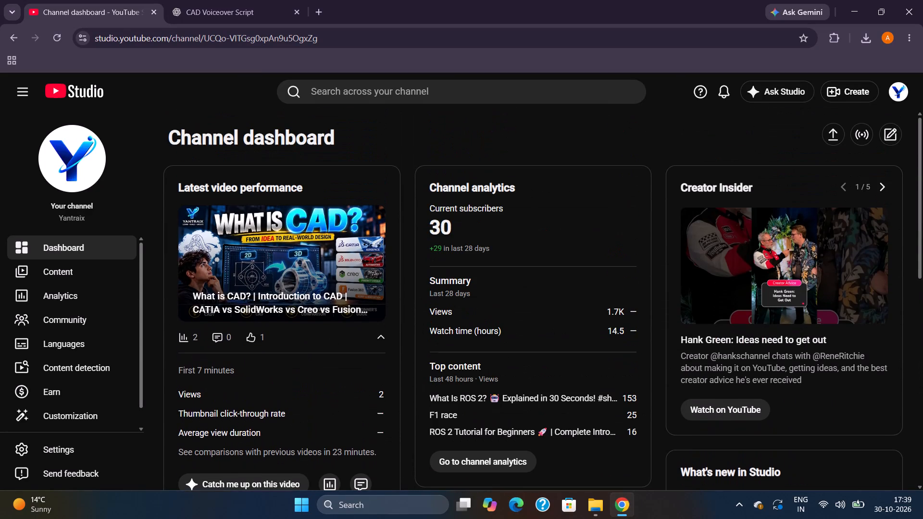
pyautogui.scroll(-1, 255, 250)
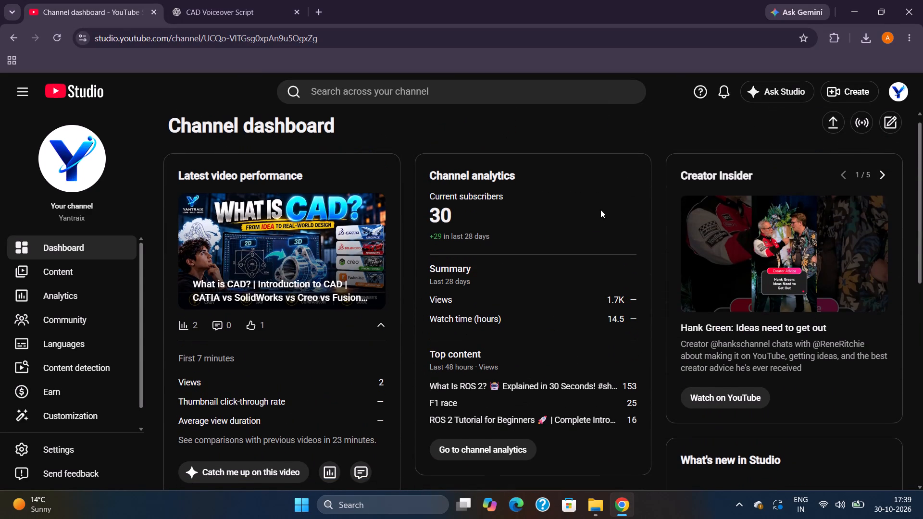
# Check the list of accounts available for switching and return to the dashboard without changing account.
pyautogui.click(903, 99)
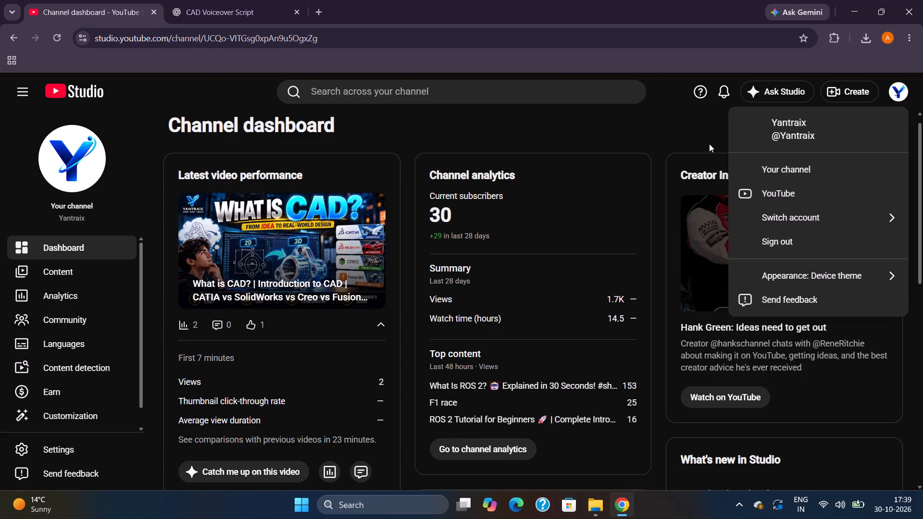
pyautogui.click(778, 214)
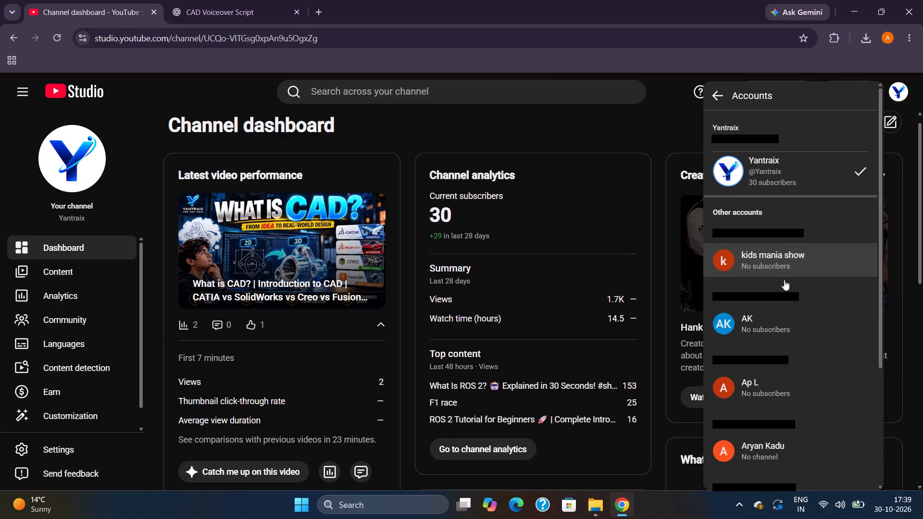
pyautogui.scroll(-2, 303, 245)
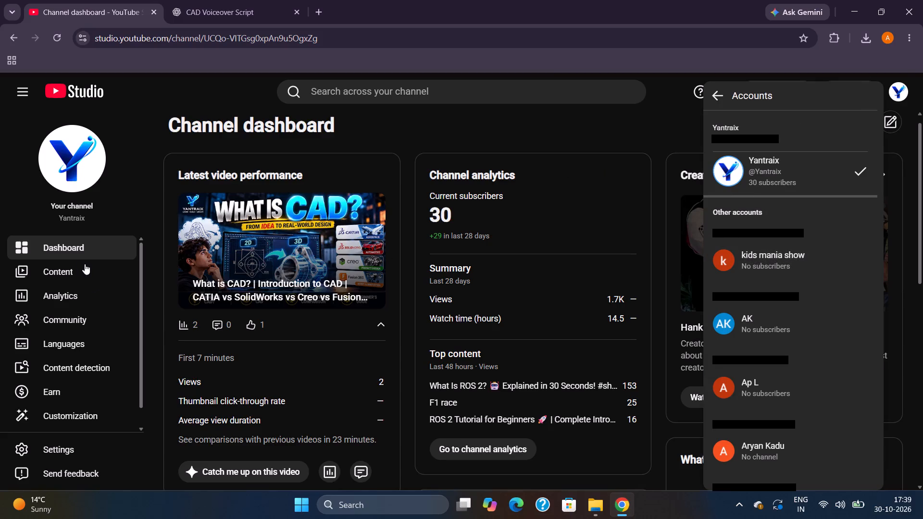
pyautogui.click(95, 251)
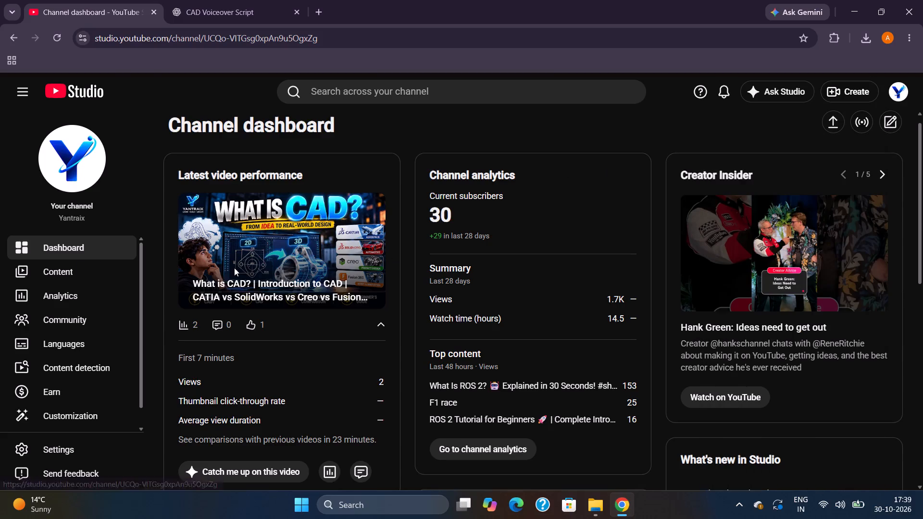
# Look over the dashboard's published videos and comments again, and the list of videos in the channel content.
pyautogui.scroll(-3, 234, 268)
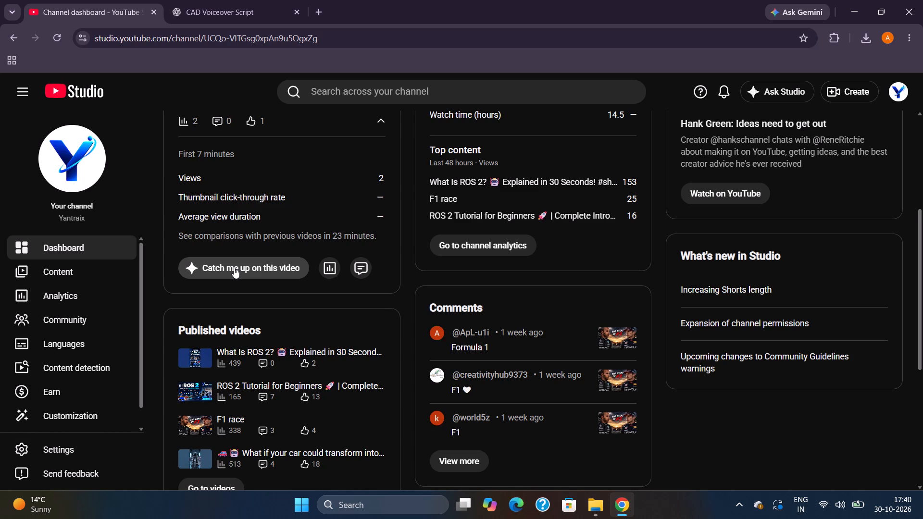
pyautogui.scroll(-1, 234, 268)
pyautogui.scroll(5, 234, 268)
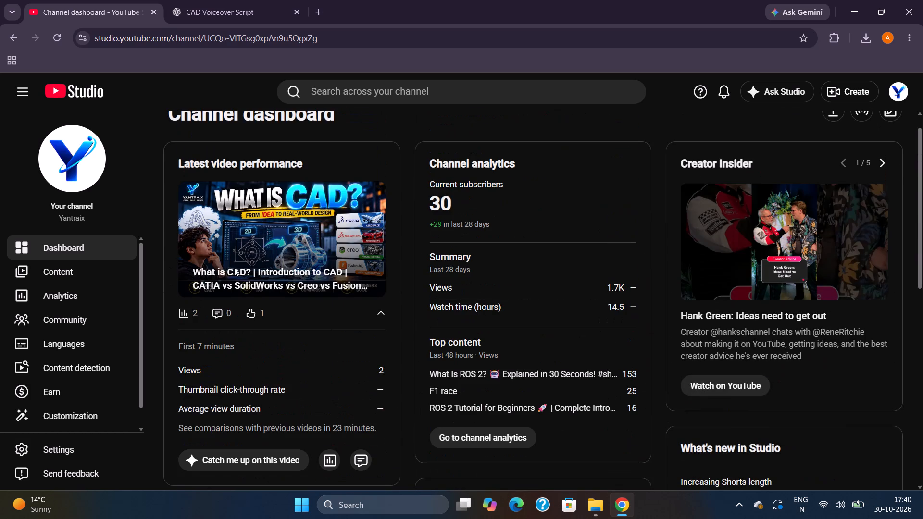
pyautogui.scroll(2, 234, 268)
pyautogui.click(76, 270)
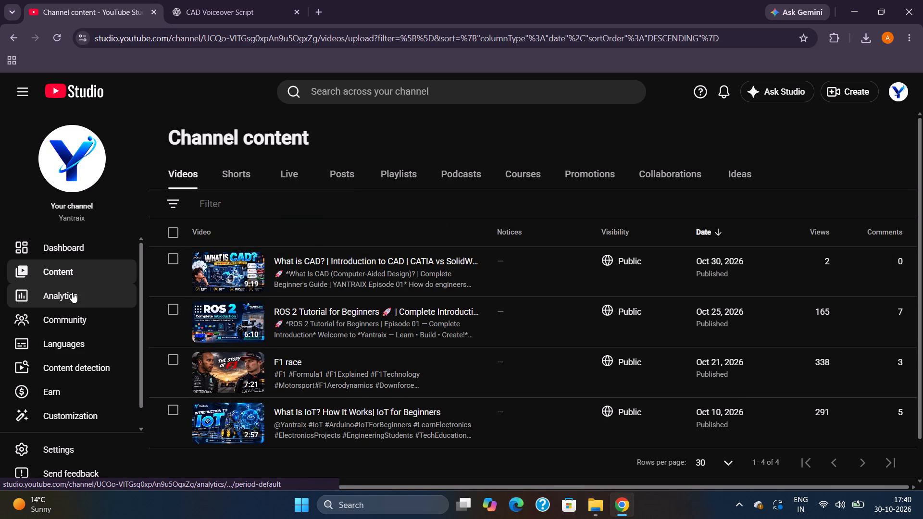
pyautogui.scroll(-1, 72, 292)
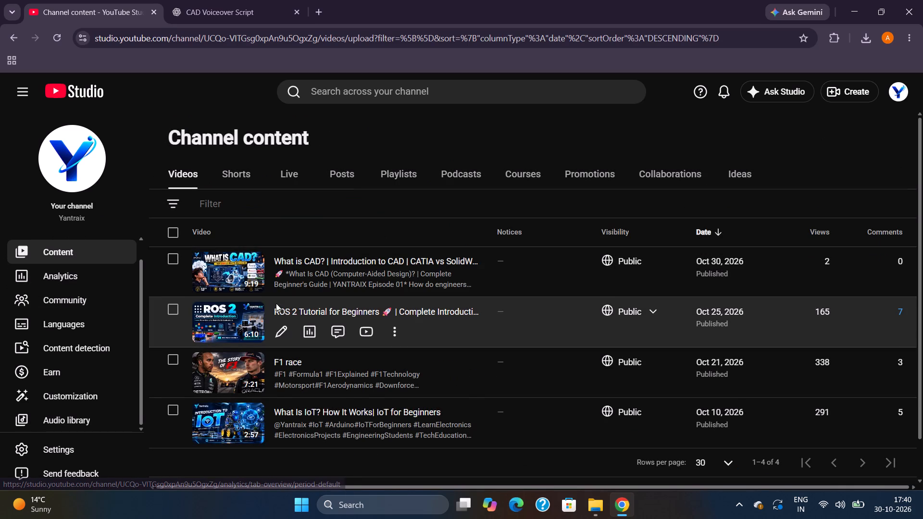
pyautogui.scroll(-1, 276, 303)
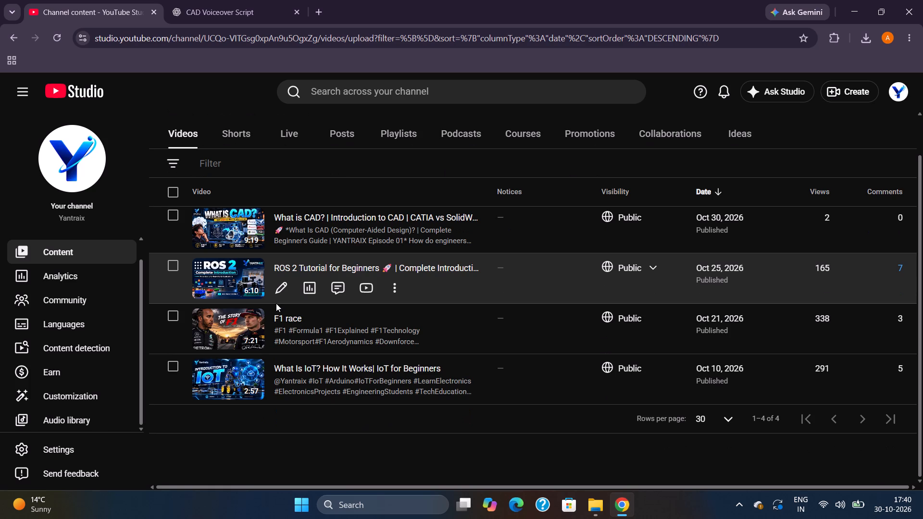
# Review the channel's monetization milestones and eligibility requirements on the Earn page.
pyautogui.click(71, 366)
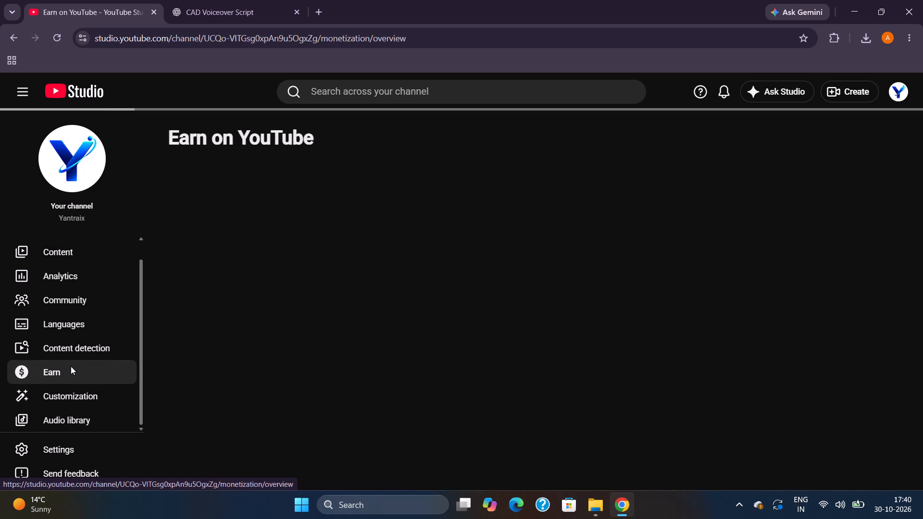
pyautogui.scroll(-4, 249, 311)
pyautogui.scroll(2, 249, 311)
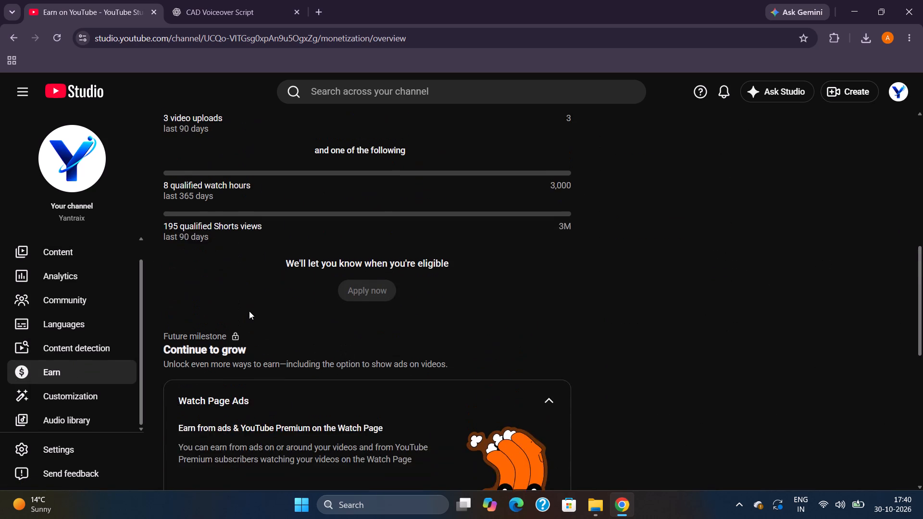
pyautogui.scroll(2, 249, 311)
pyautogui.scroll(-1, 249, 311)
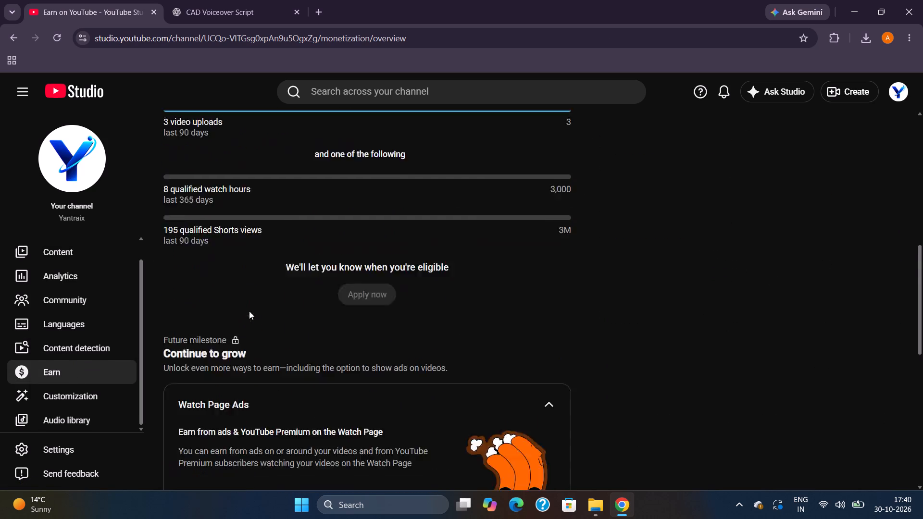
pyautogui.scroll(10, 249, 311)
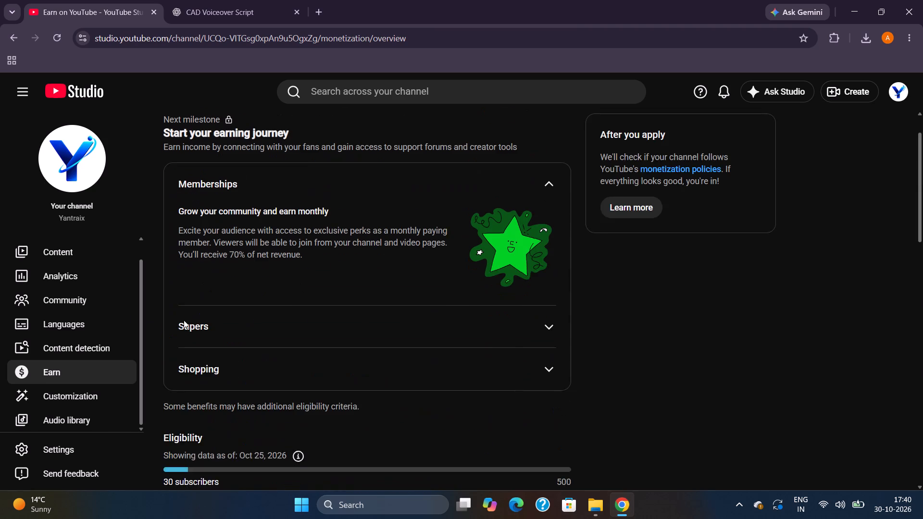
pyautogui.click(100, 286)
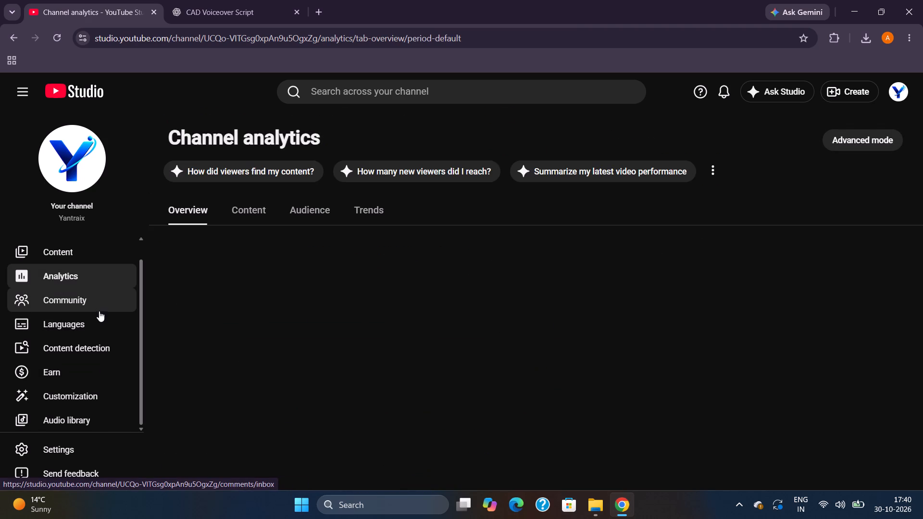
pyautogui.scroll(-1, 234, 331)
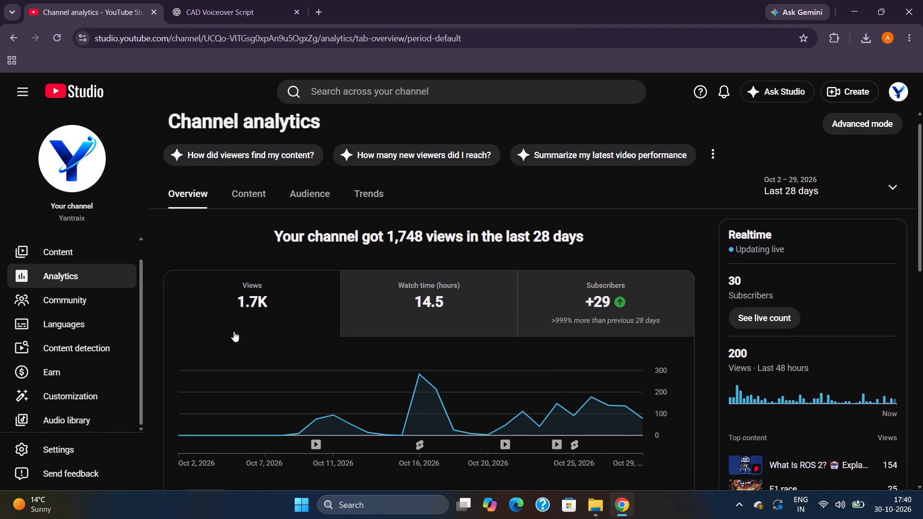
pyautogui.scroll(-1, 234, 331)
pyautogui.click(251, 190)
pyautogui.scroll(-1, 302, 291)
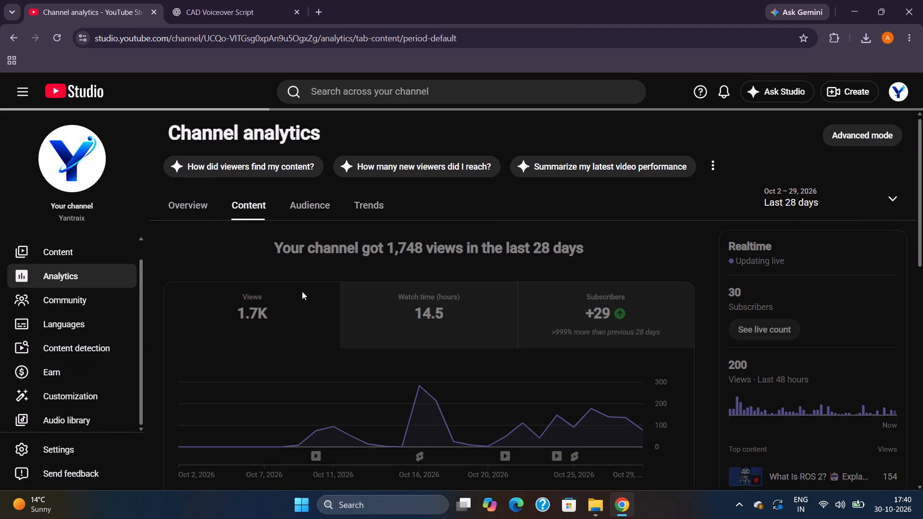
pyautogui.scroll(-2, 302, 291)
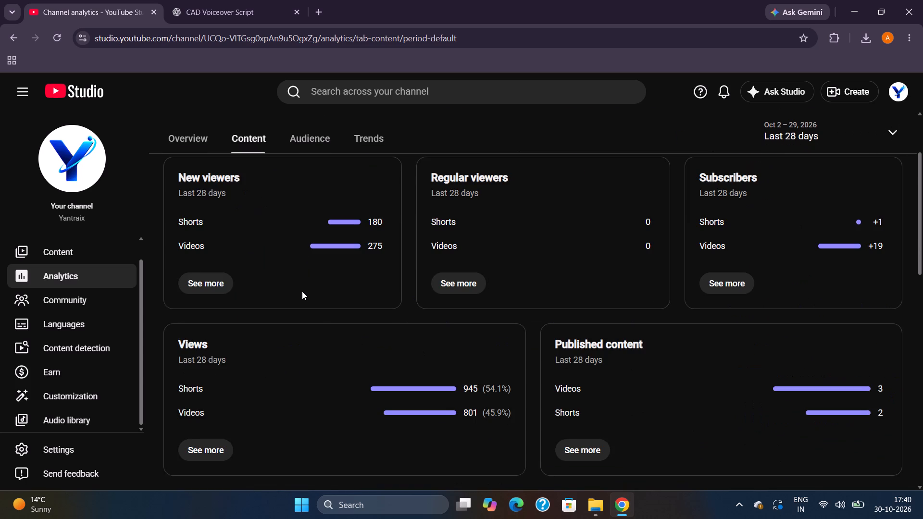
pyautogui.scroll(-1, 302, 291)
pyautogui.scroll(1, 302, 291)
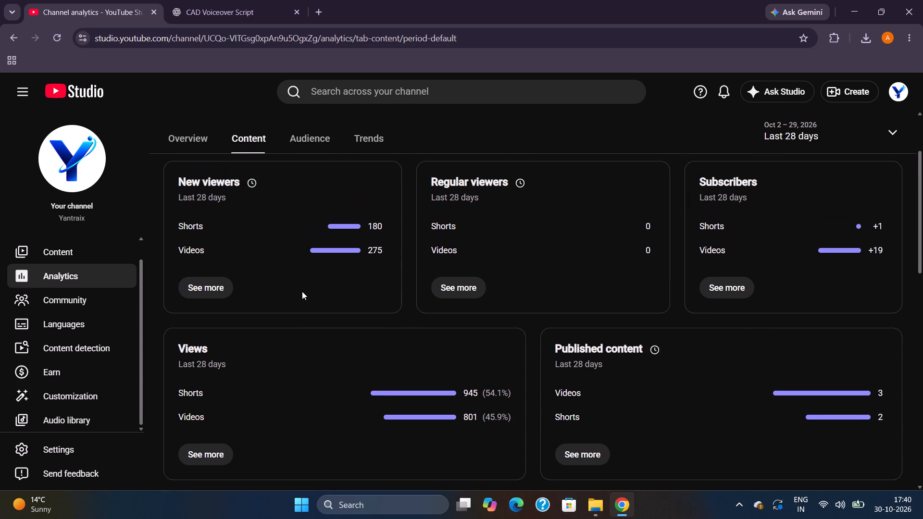
pyautogui.hscroll(10, 302, 291)
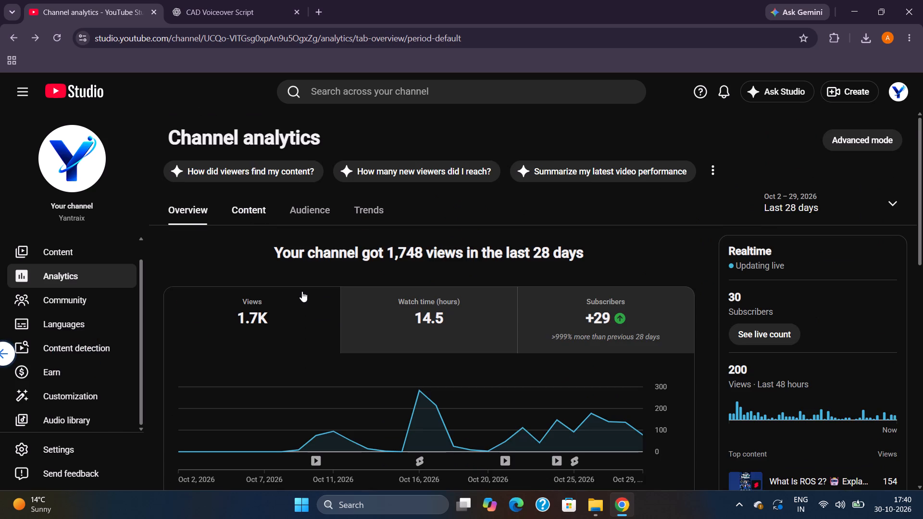
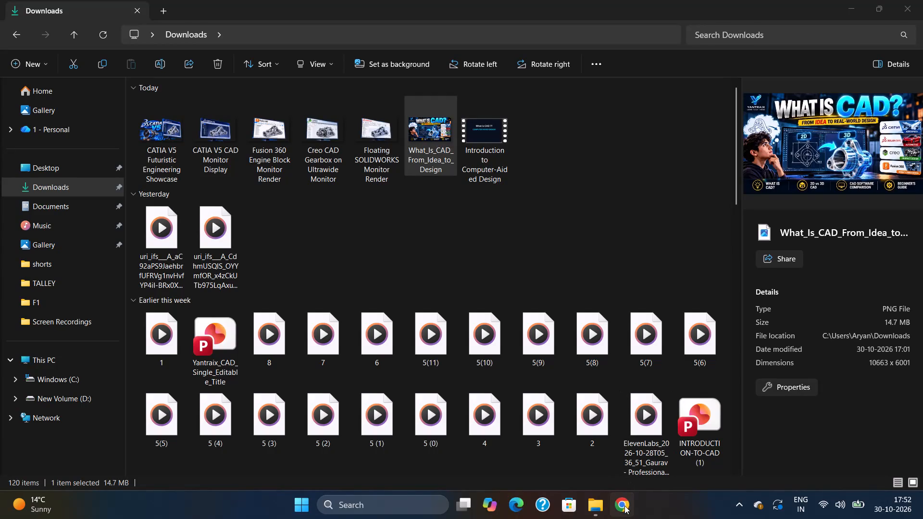
# Open YouTube in Chrome through a Google search for youtube and check the channel's notifications.
pyautogui.click(624, 507)
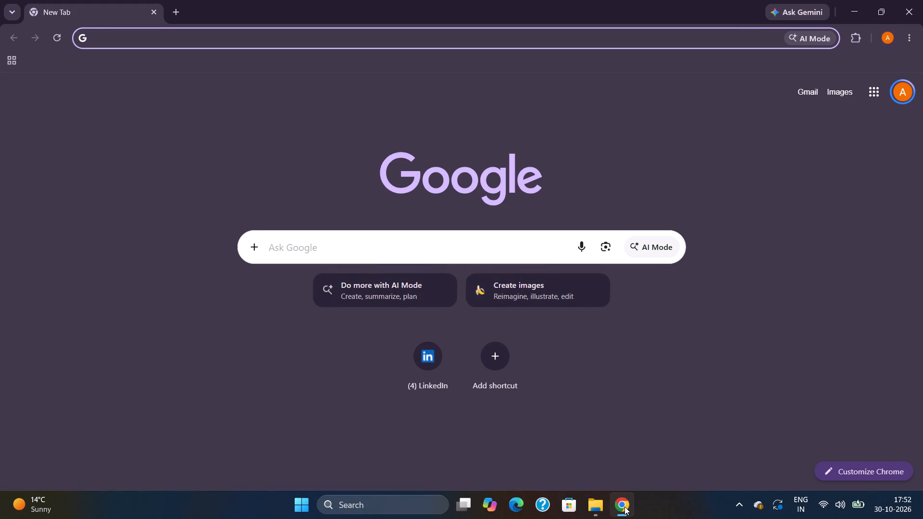
pyautogui.click(424, 257)
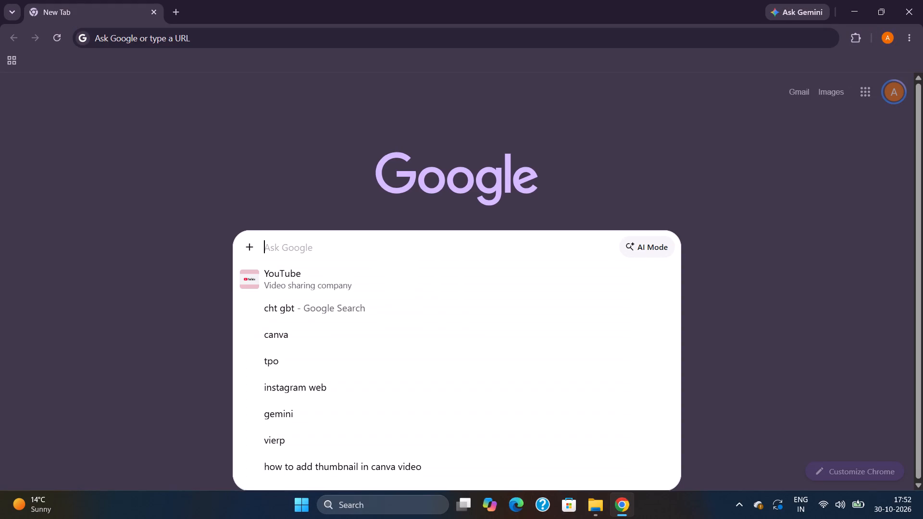
pyautogui.click(349, 277)
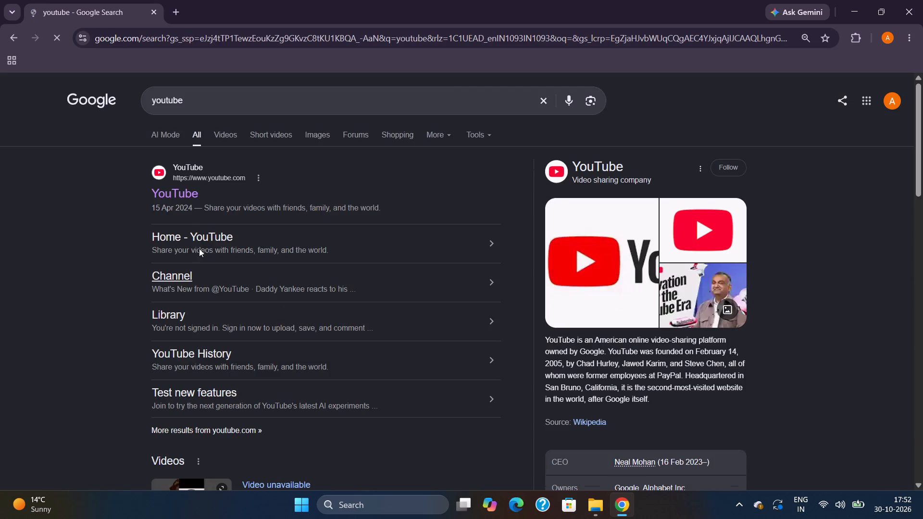
pyautogui.click(192, 201)
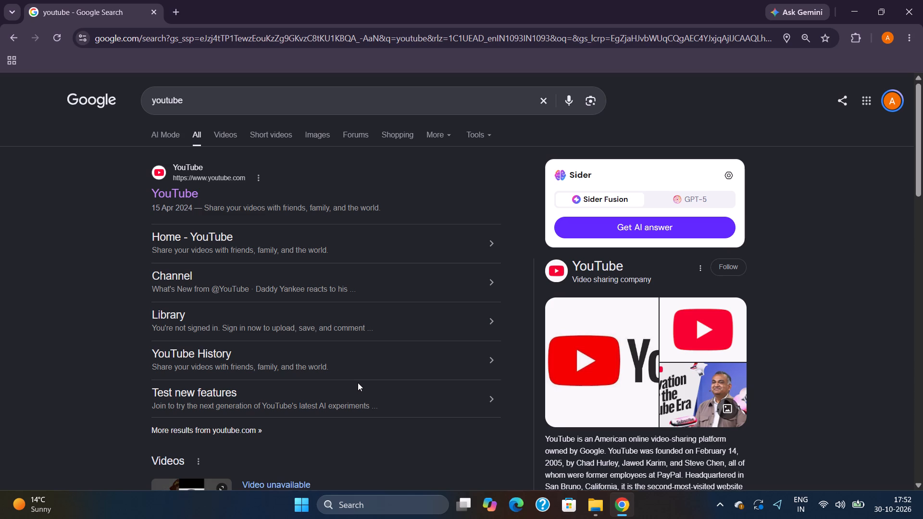
pyautogui.click(187, 183)
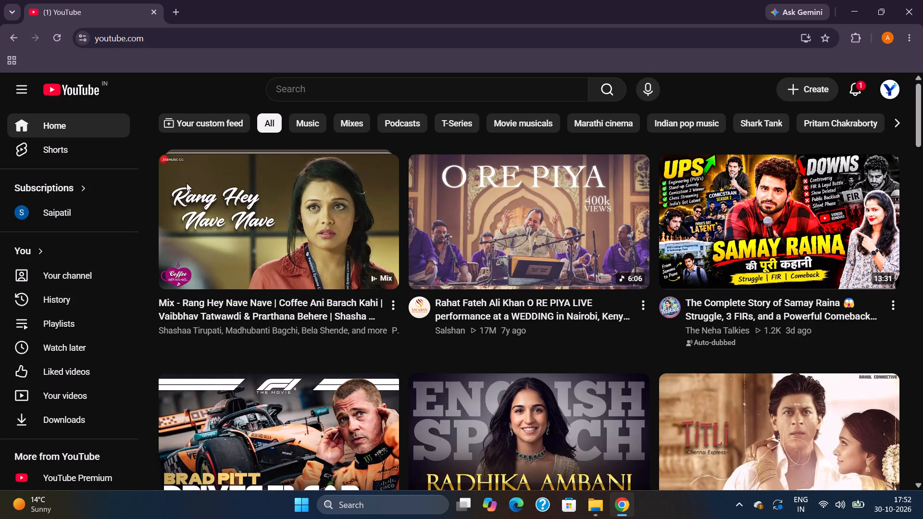
pyautogui.click(856, 86)
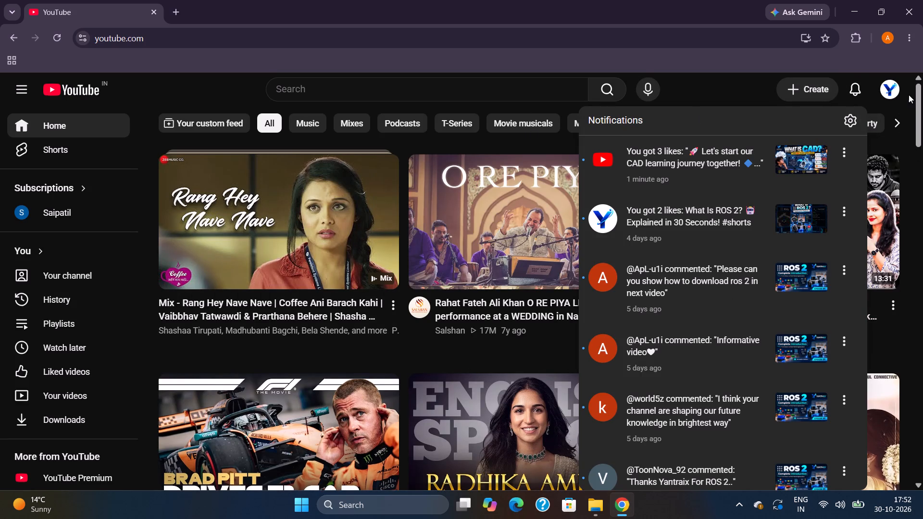
# Go to YouTube Studio and review the analytics overview of the latest video, "What Is CAD?", including its views graph and realtime data.
pyautogui.click(892, 95)
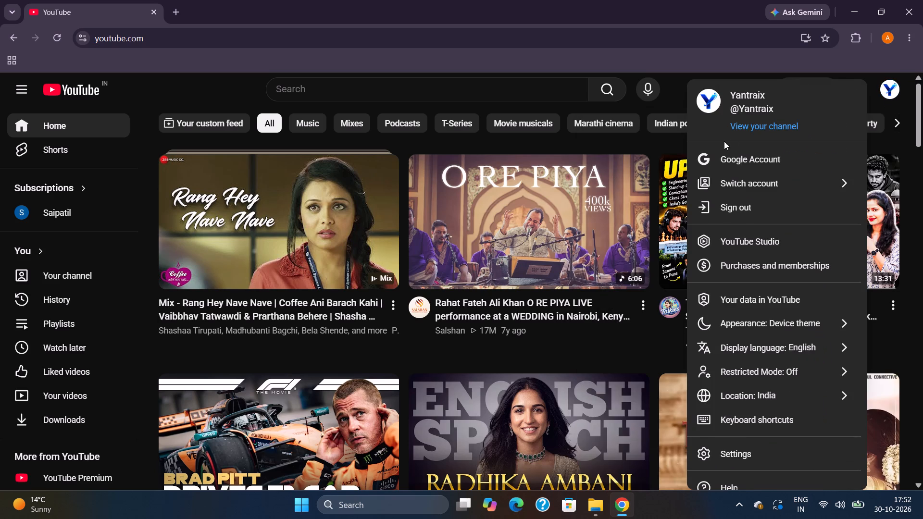
pyautogui.click(715, 238)
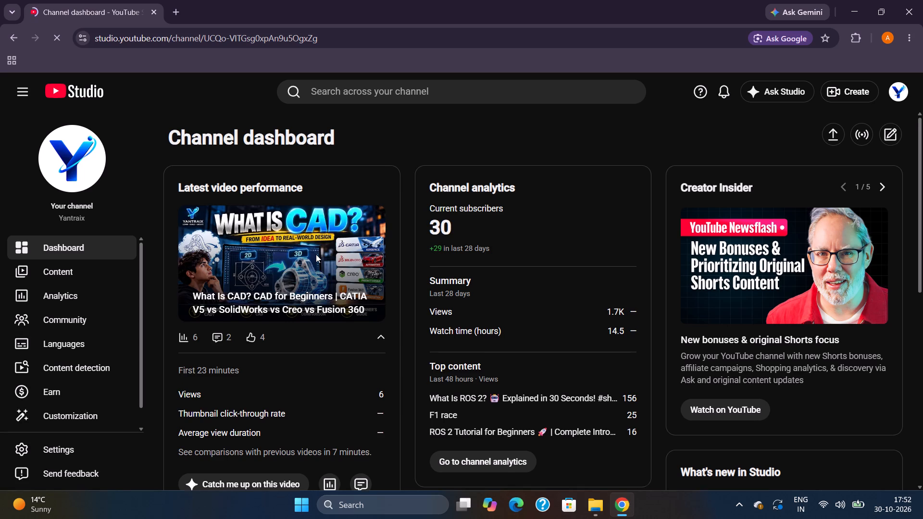
pyautogui.scroll(-4, 316, 254)
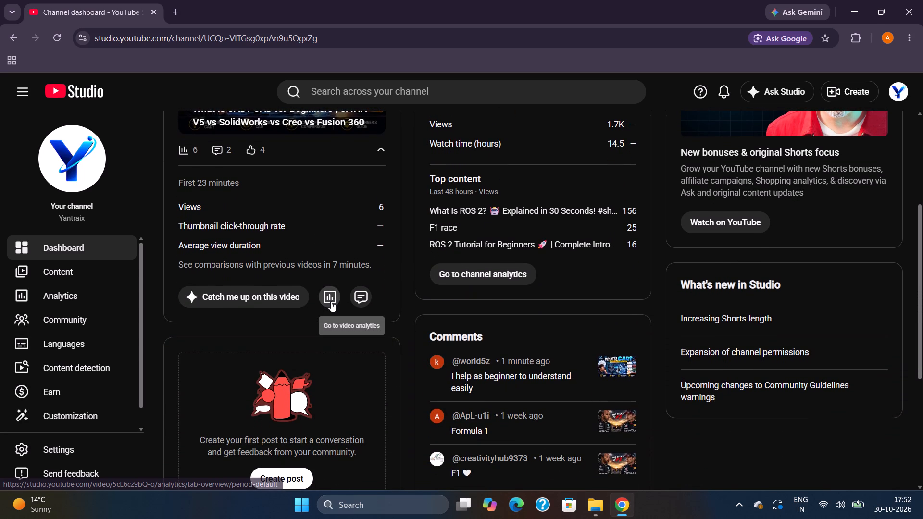
pyautogui.click(331, 301)
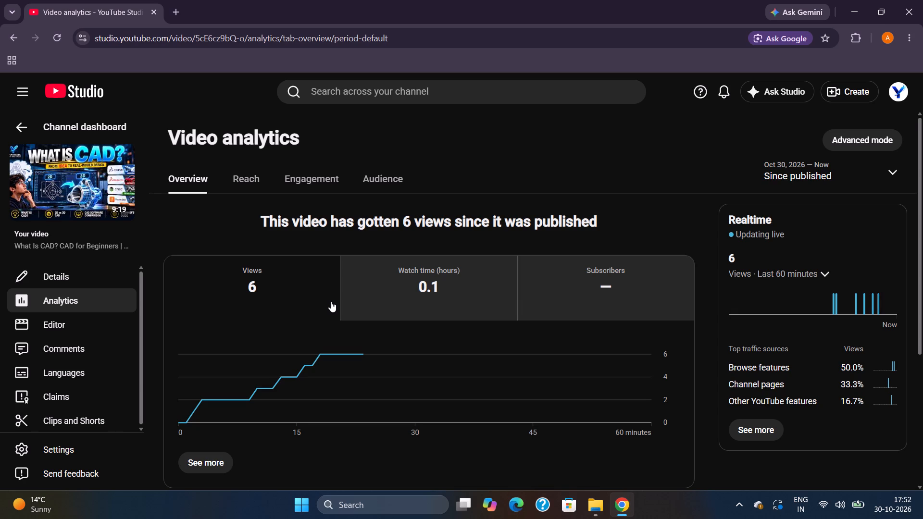
pyautogui.scroll(-1, 331, 301)
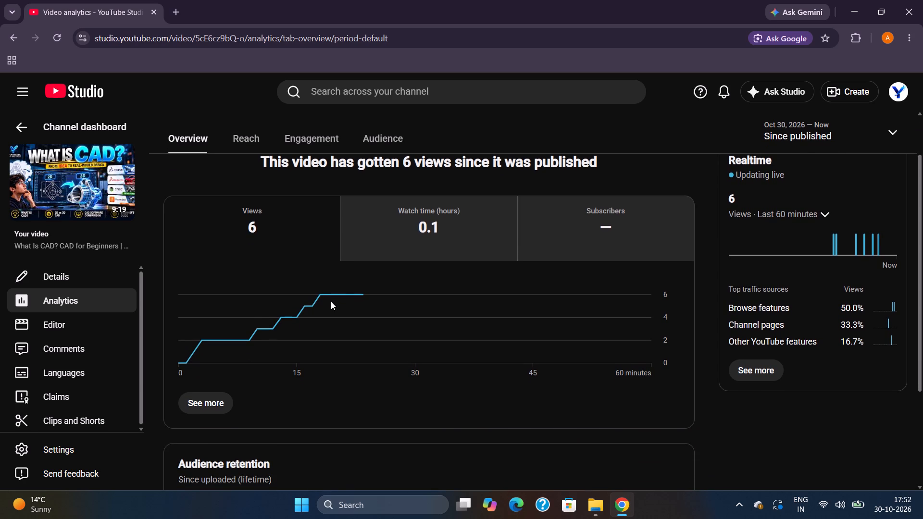
pyautogui.hscroll(1, 624, 280)
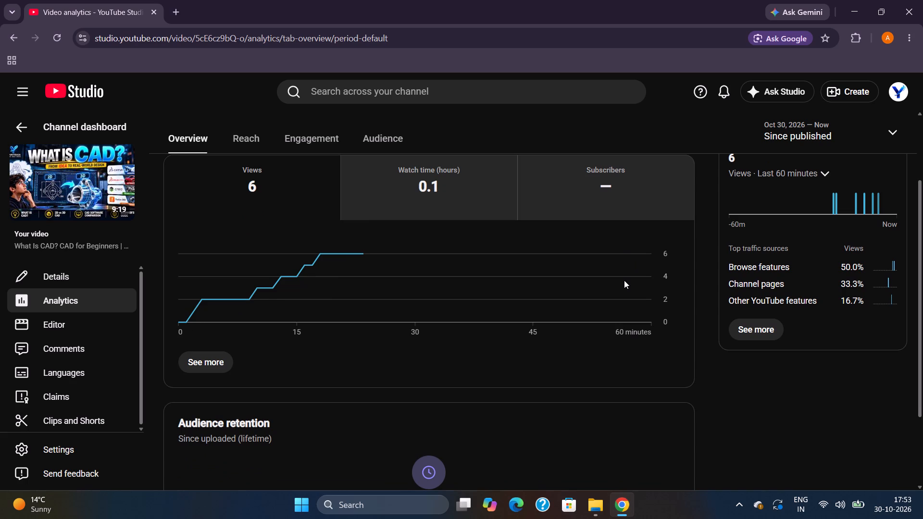
pyautogui.hscroll(1, 624, 280)
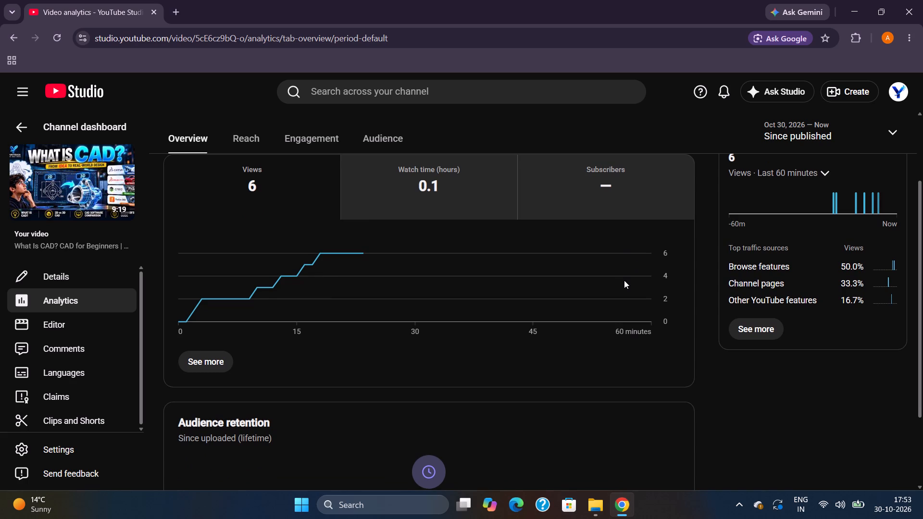
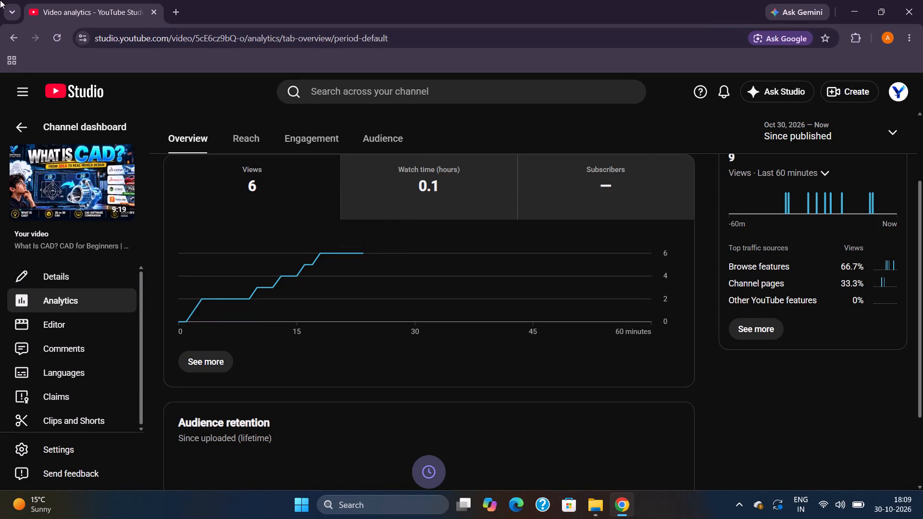
# Return to the channel dashboard in YouTube Studio and review the latest video performance and channel analytics summary.
pyautogui.click(19, 130)
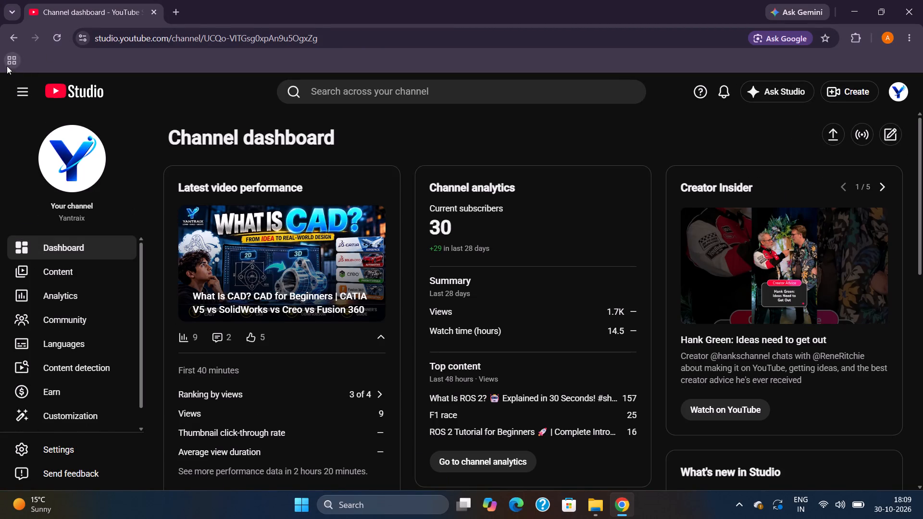
pyautogui.scroll(-1, 219, 253)
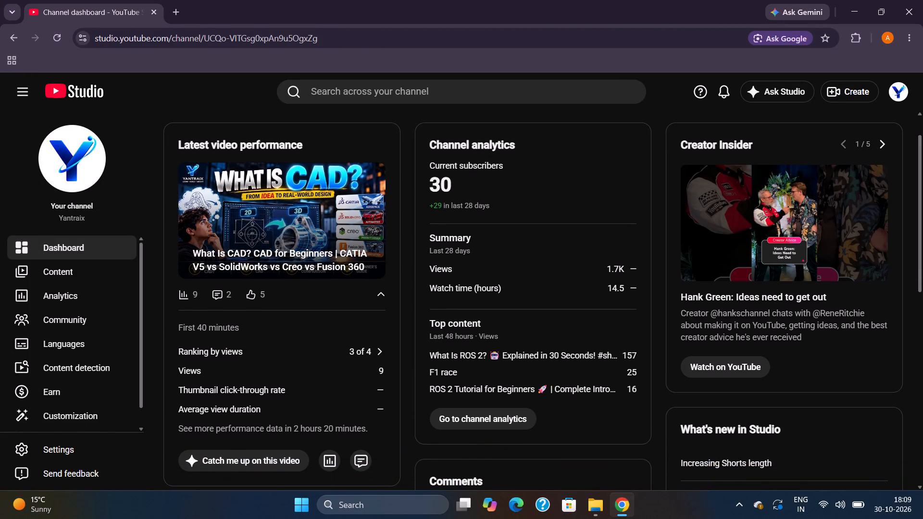
# Go back to the YouTube home page and open the channel's notifications.
pyautogui.click(9, 39)
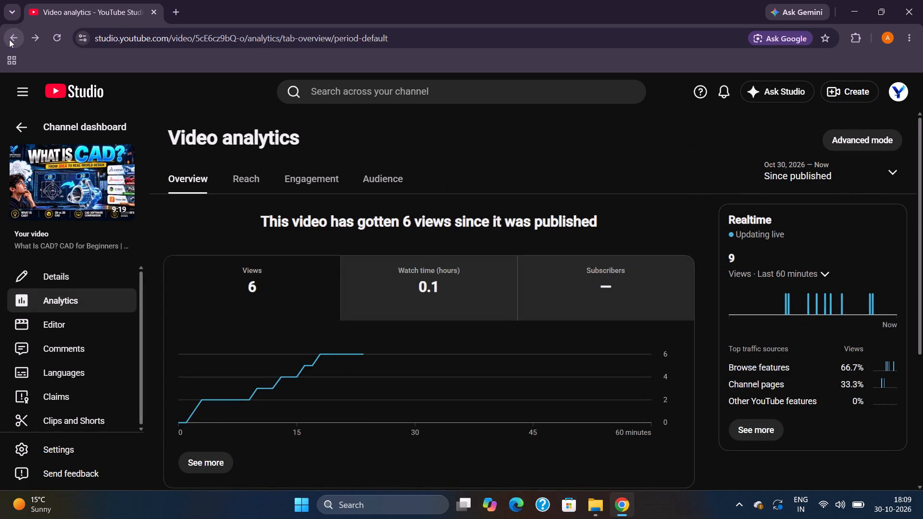
pyautogui.click(9, 39)
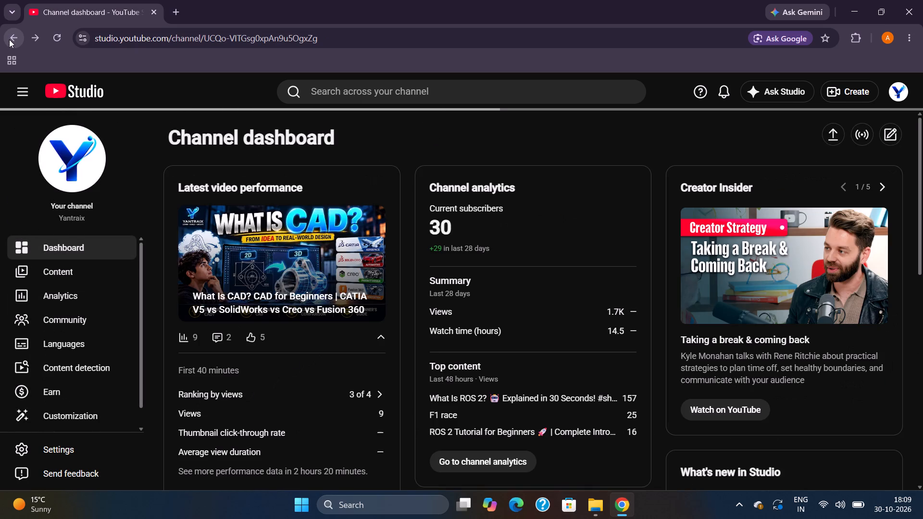
pyautogui.click(9, 39)
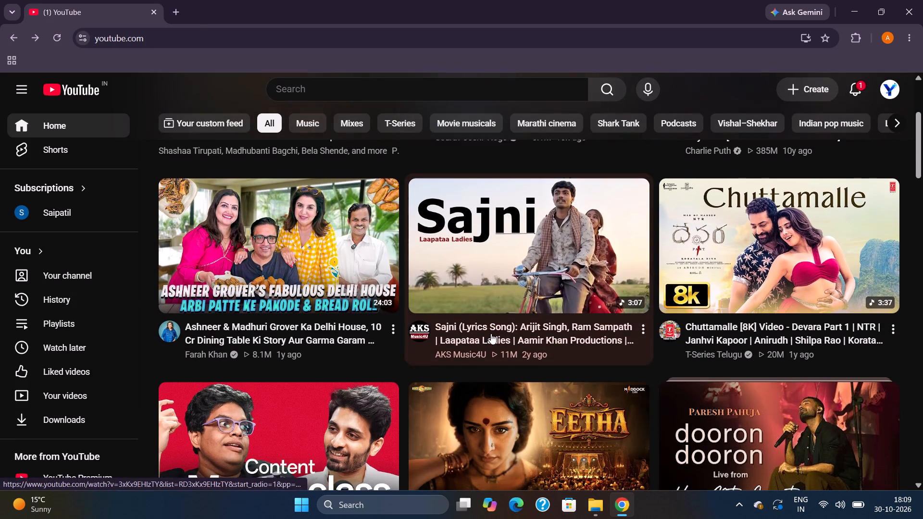
pyautogui.click(851, 89)
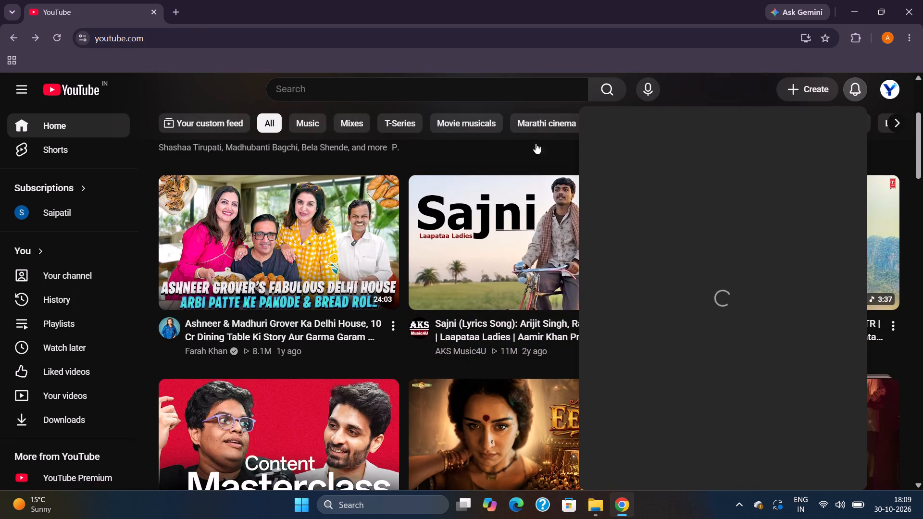